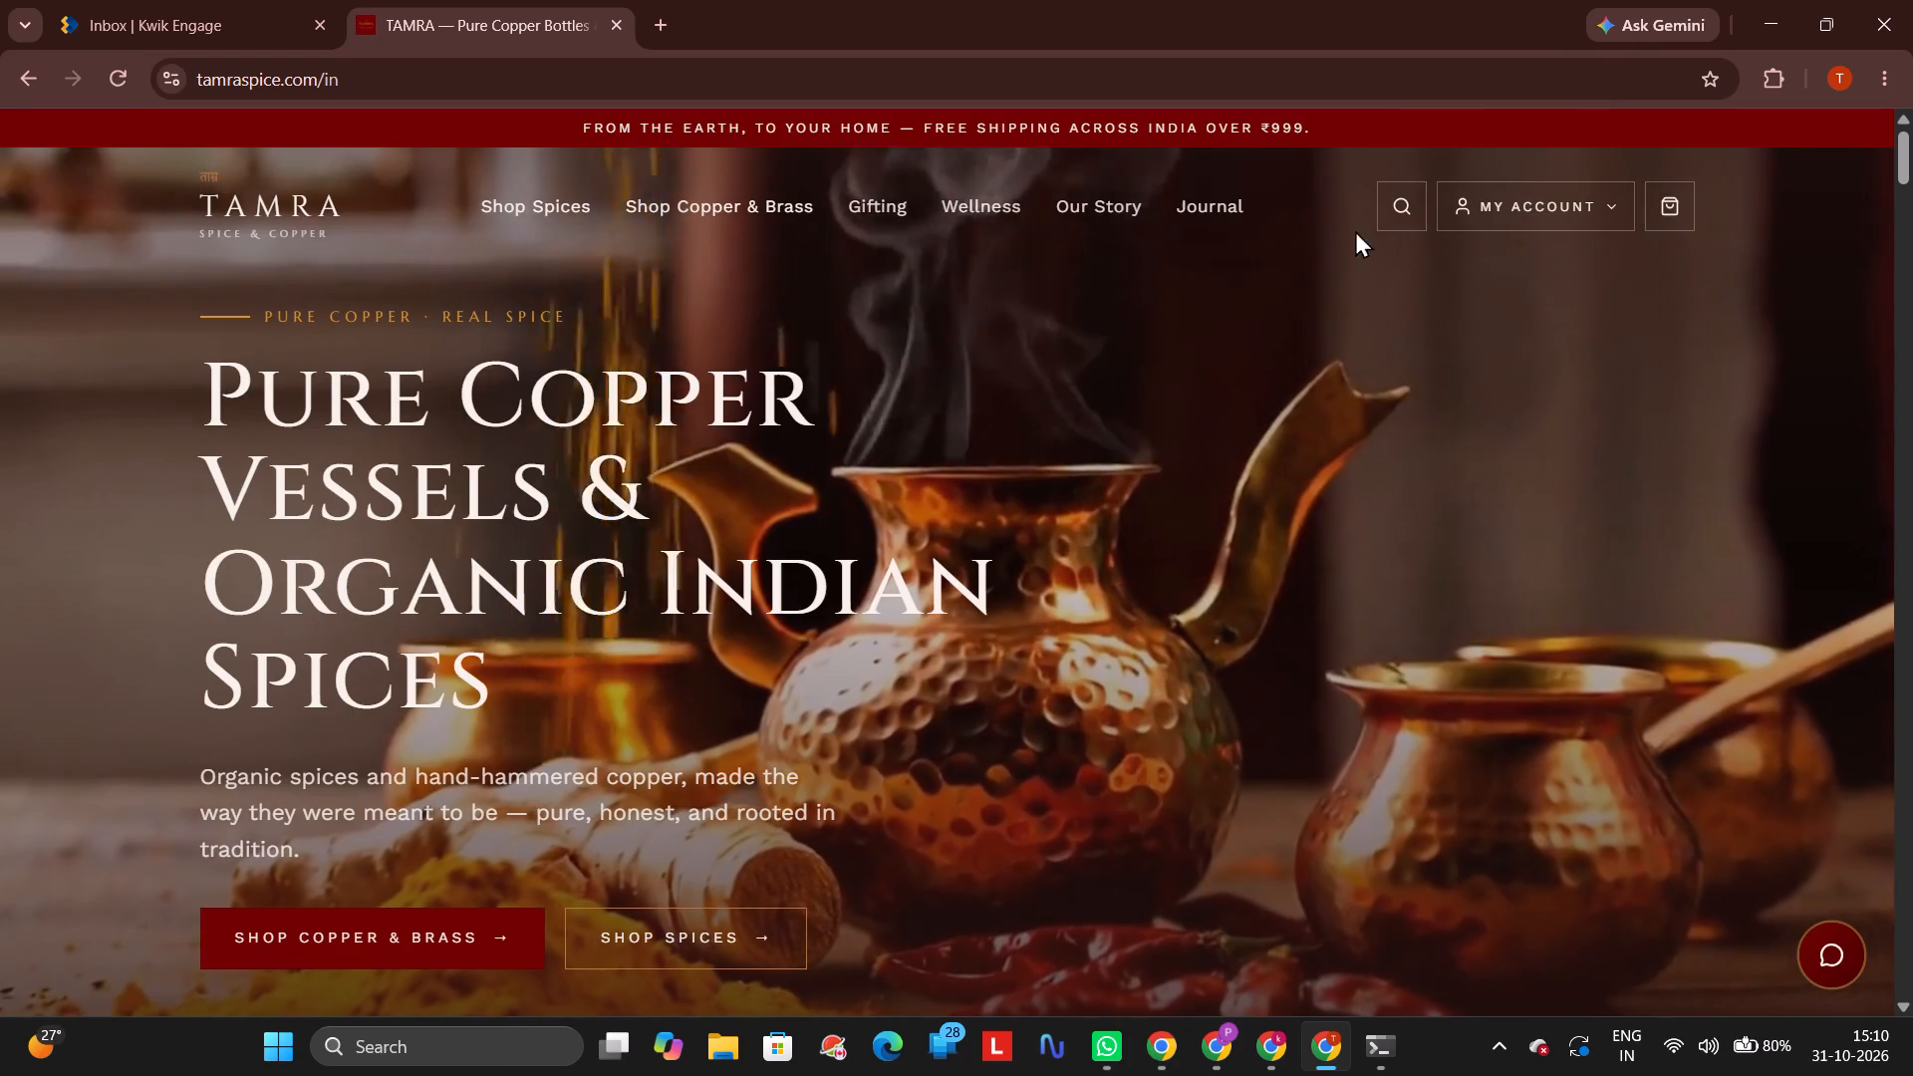
Search the store for "set" and open the Pure Brass Thali Set product page.
{"action": "left_click", "coordinate": [1383, 212]}
{"action": "left_click", "coordinate": [1034, 267]}
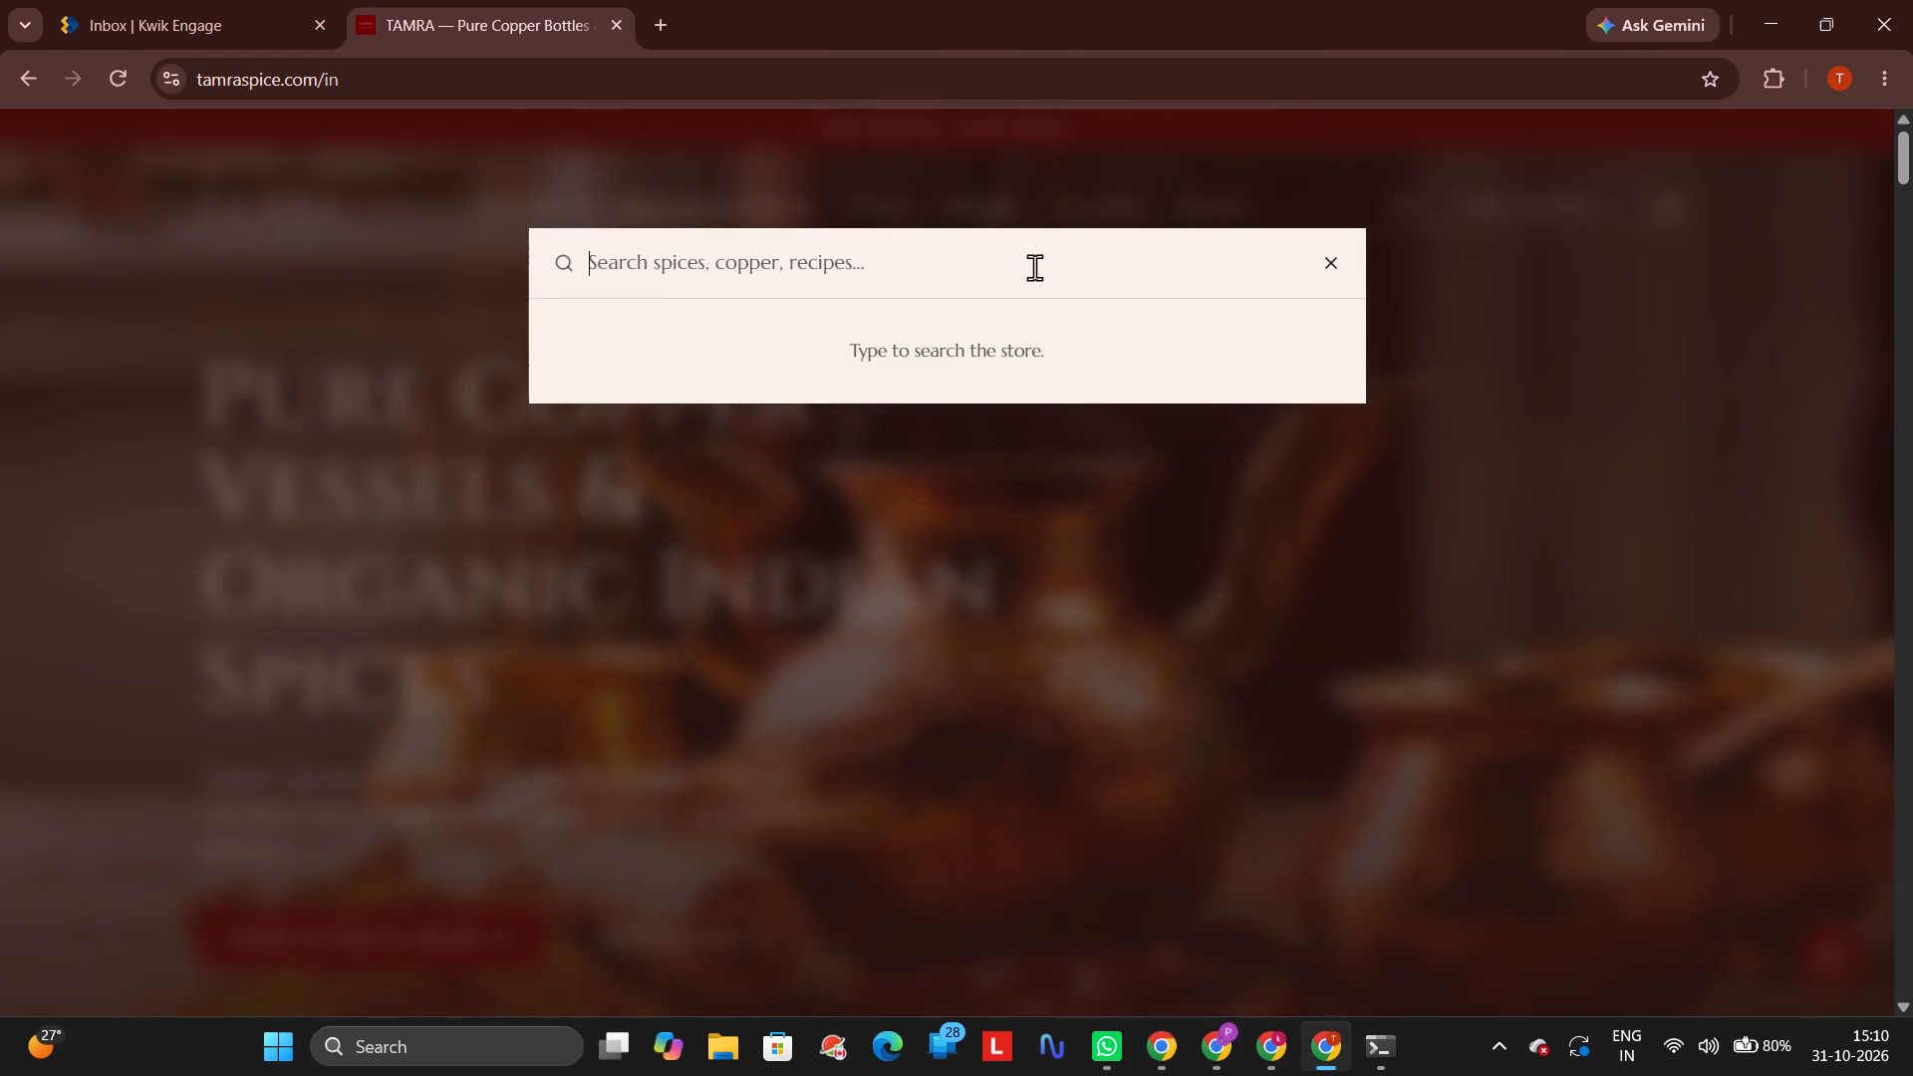
{"action": "key", "text": "t"}
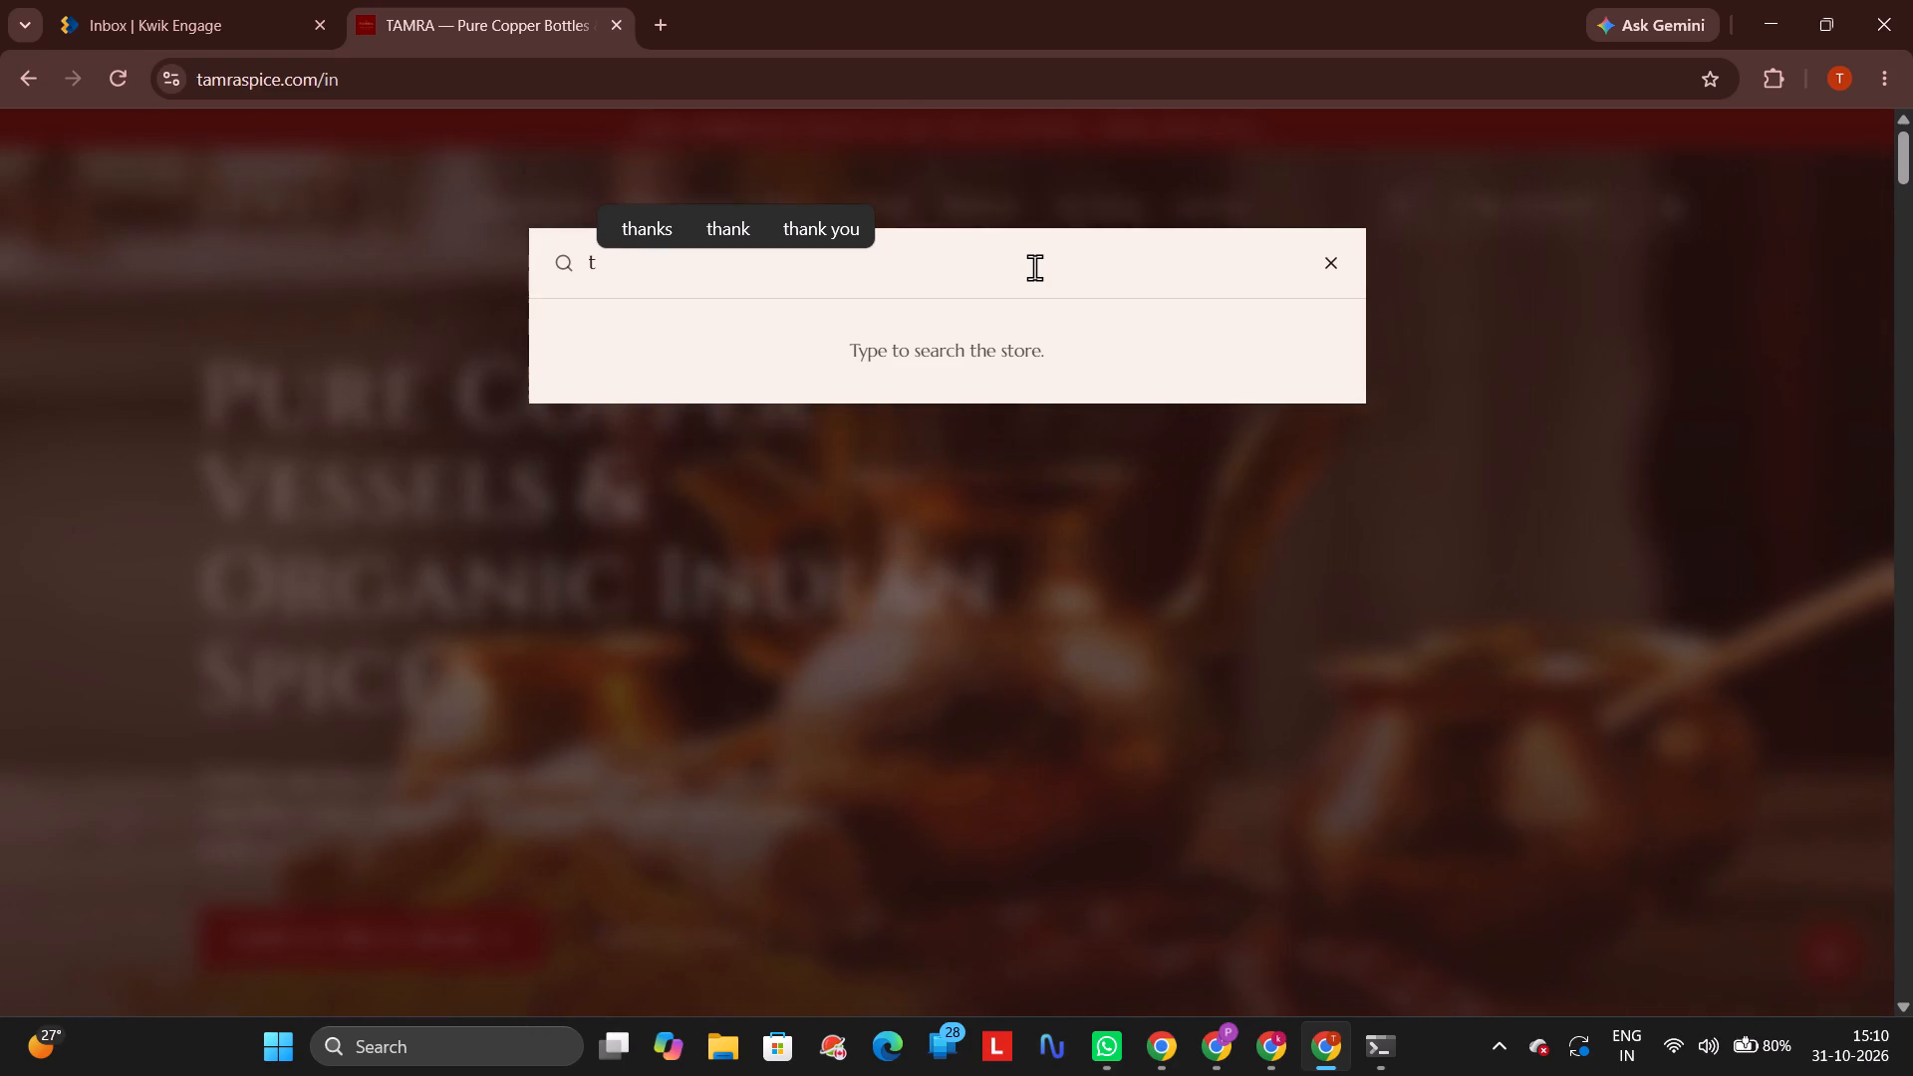
{"action": "key", "text": "BackSpace"}
{"action": "key", "text": "BackSpace"}
{"action": "type", "text": "set"}
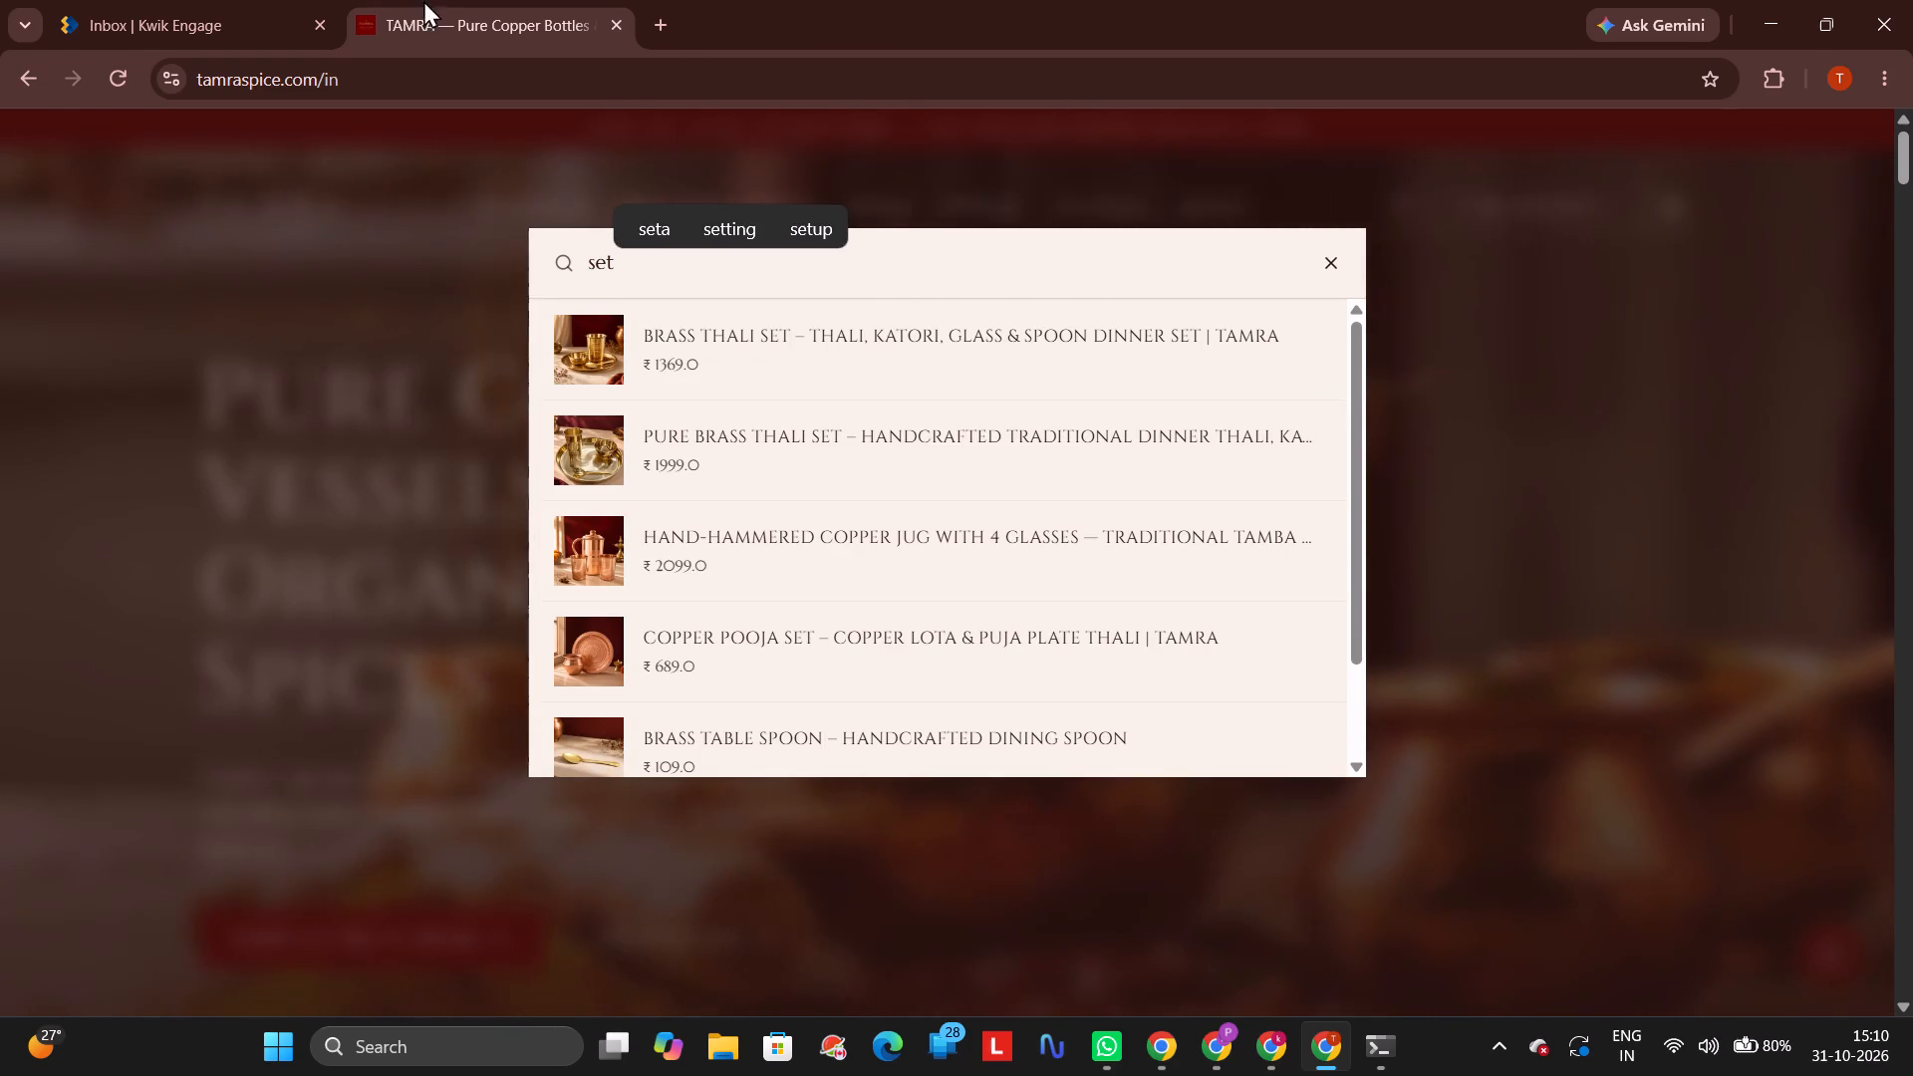
{"action": "left_click", "coordinate": [657, 482]}
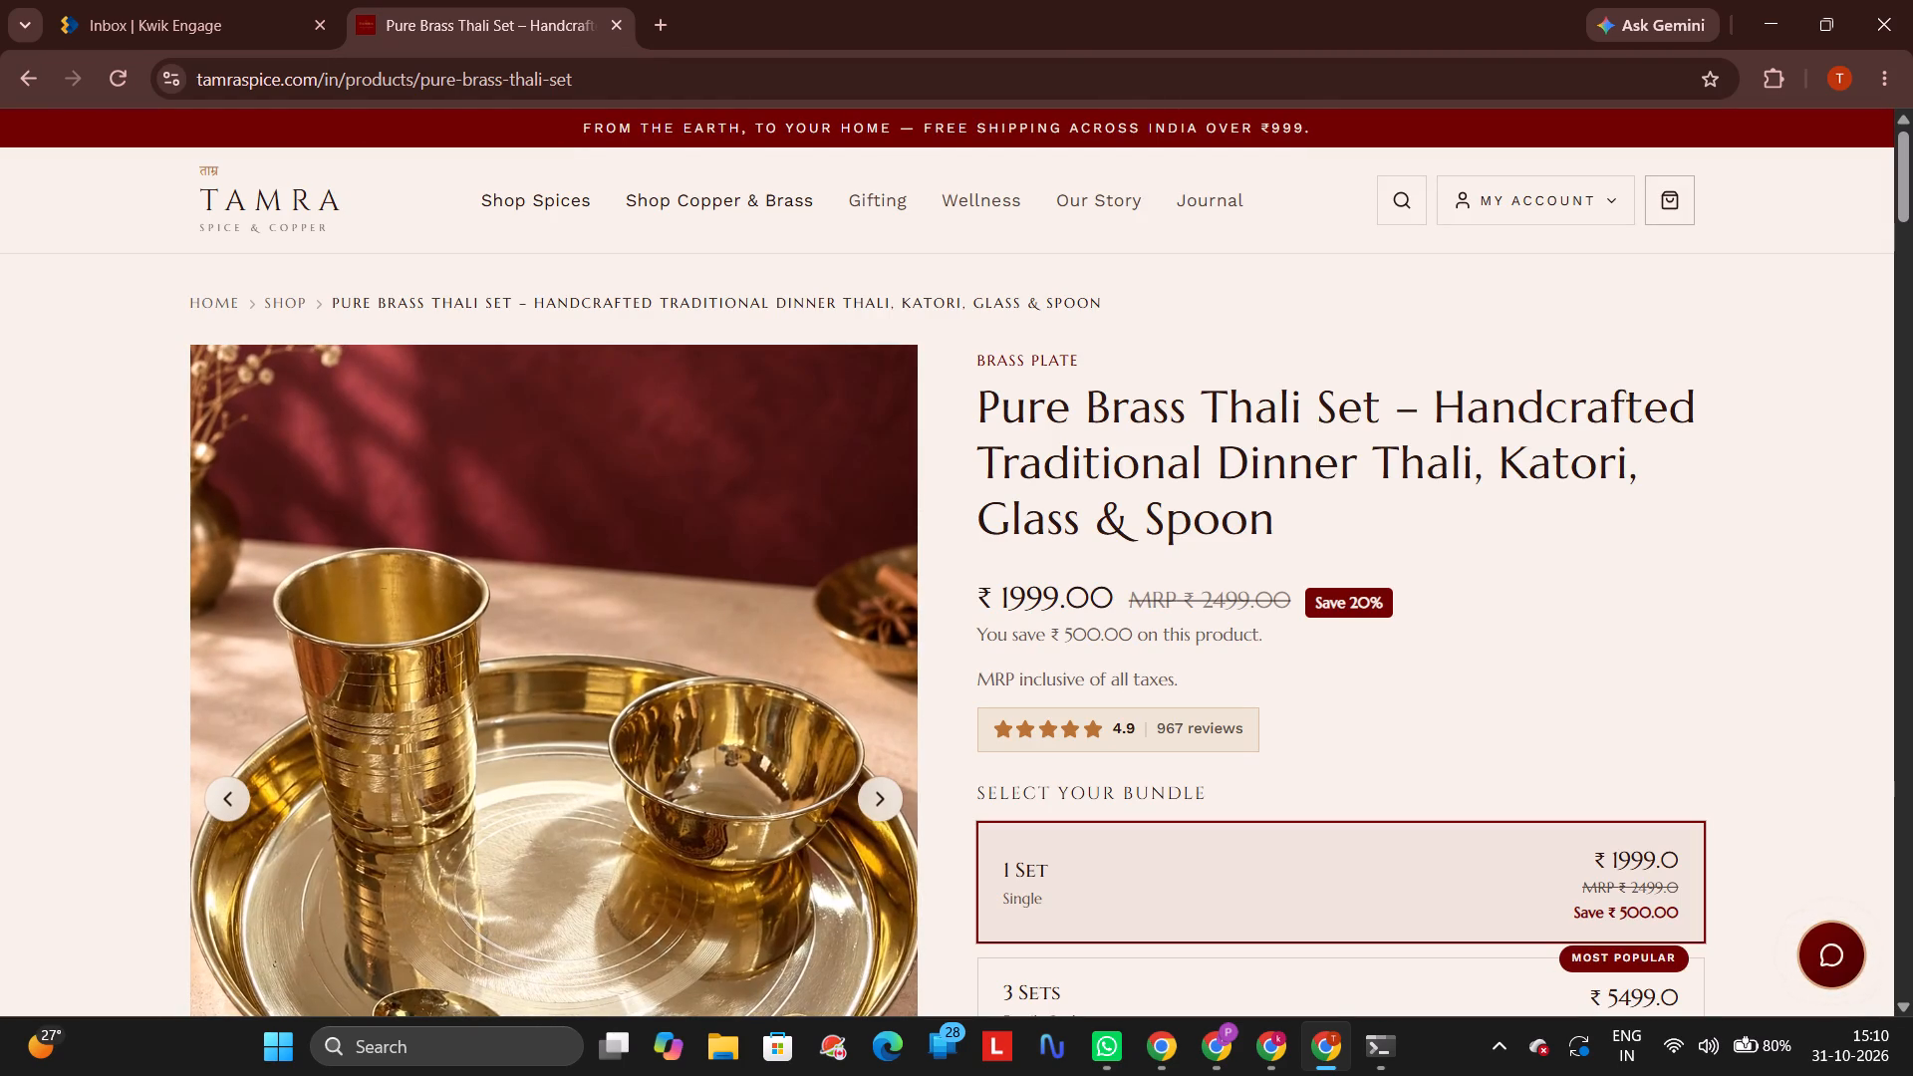
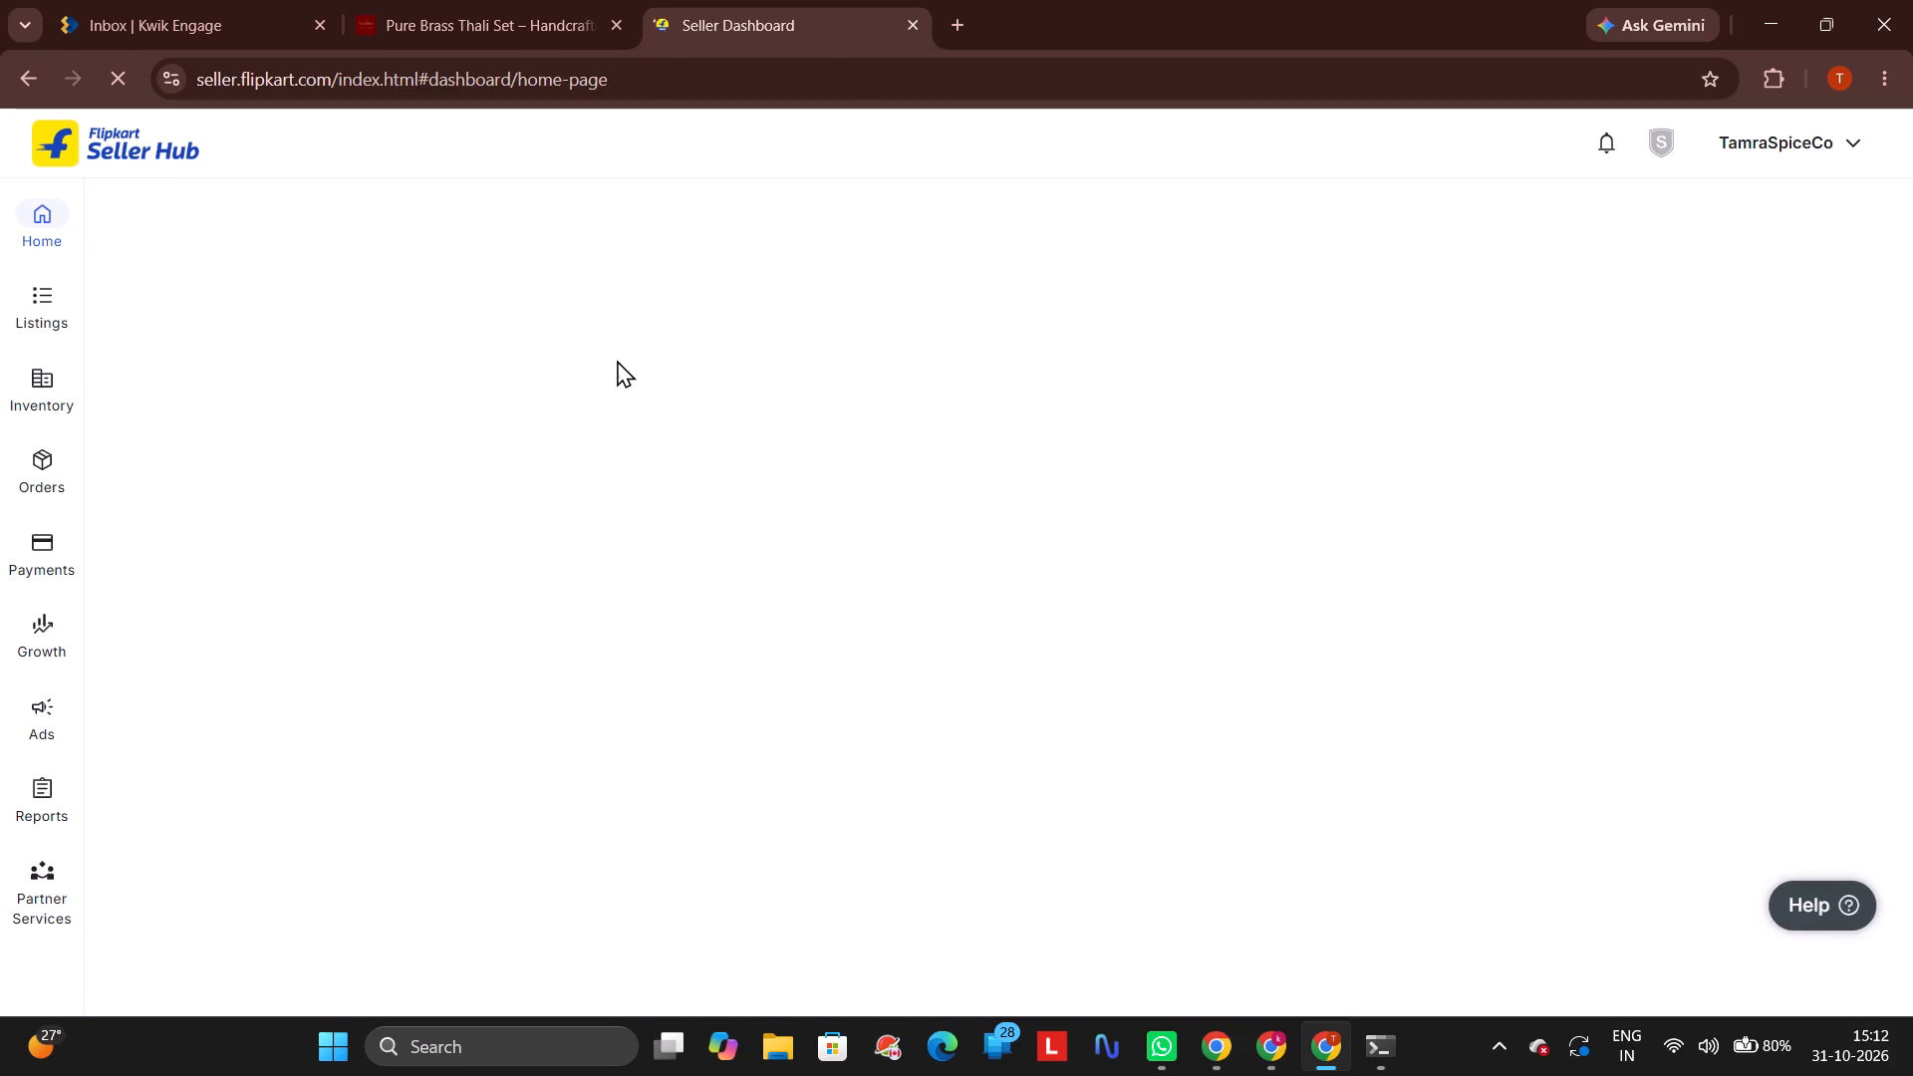
Open the Flipkart Seller Hub orders and accept all orders in the To Accept group.
{"action": "left_click", "coordinate": [47, 471]}
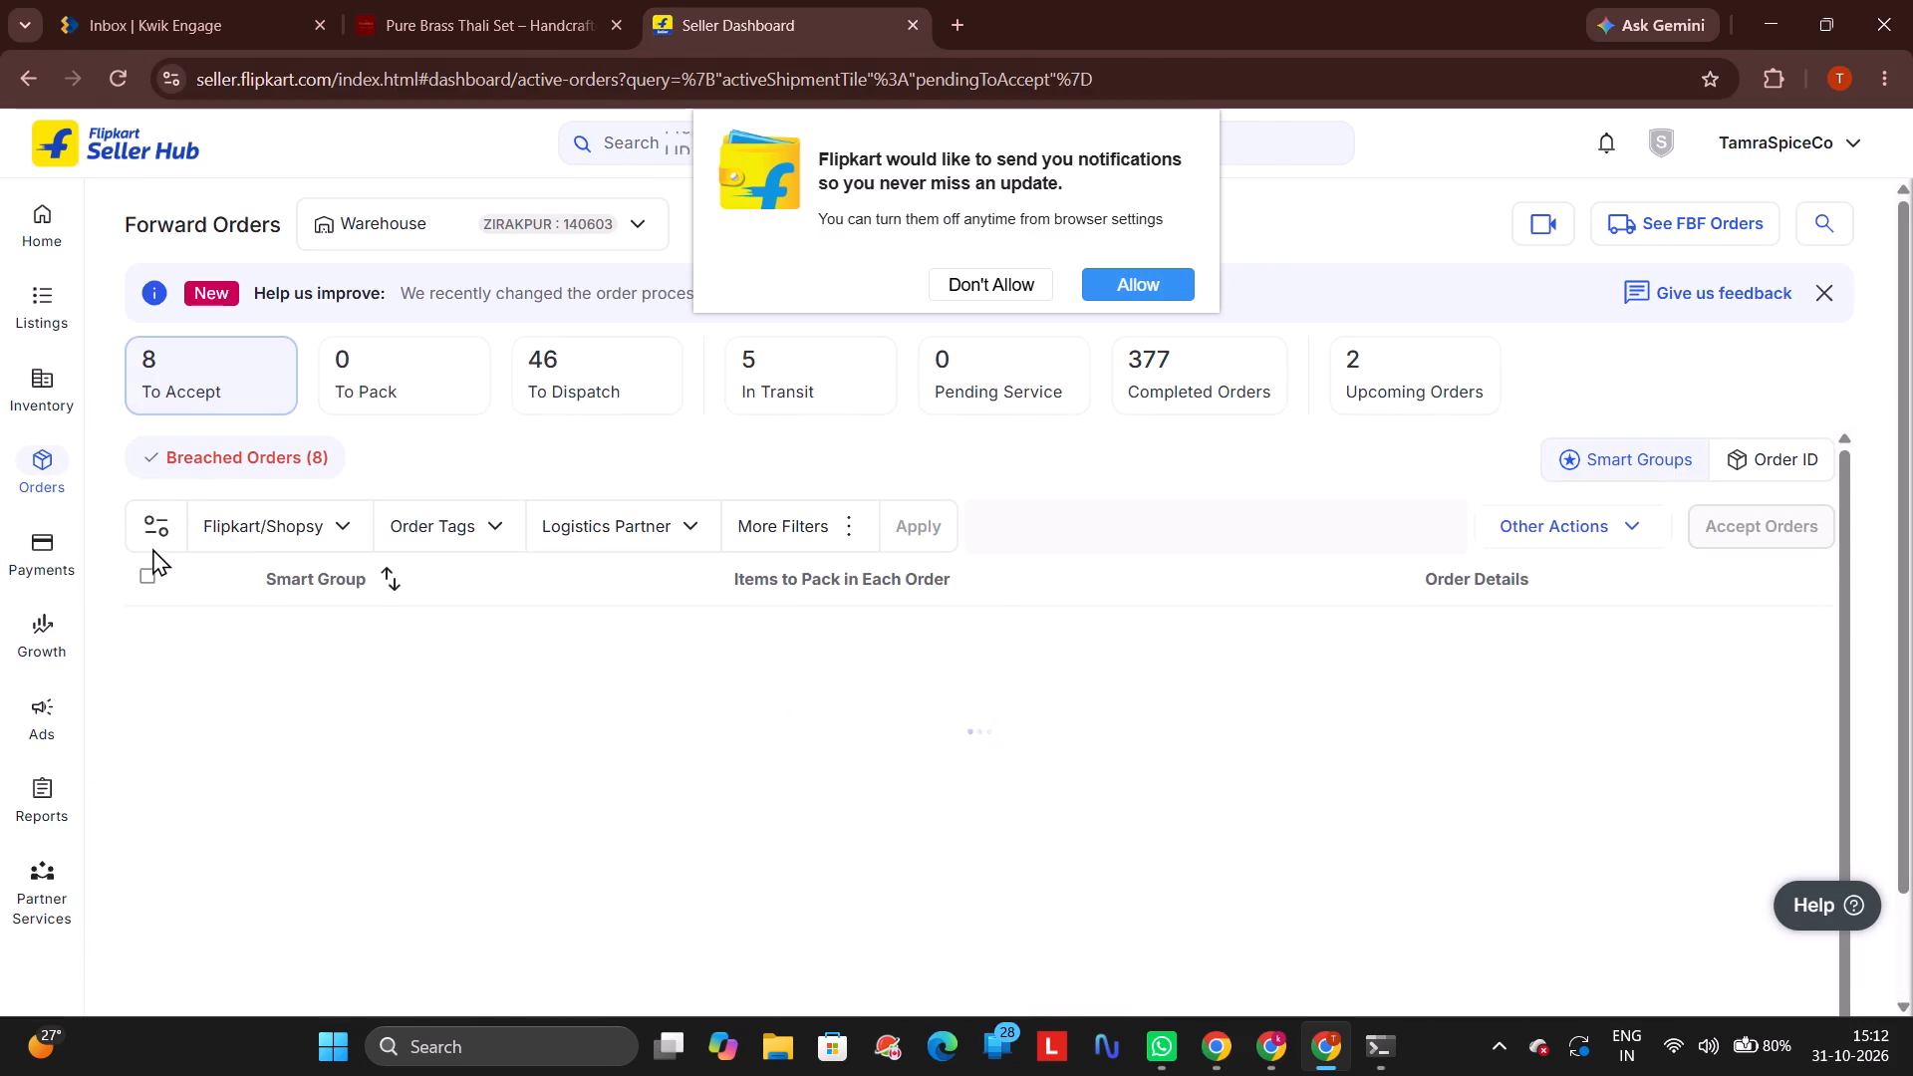
{"action": "left_click", "coordinate": [148, 570]}
{"action": "left_click", "coordinate": [1770, 536]}
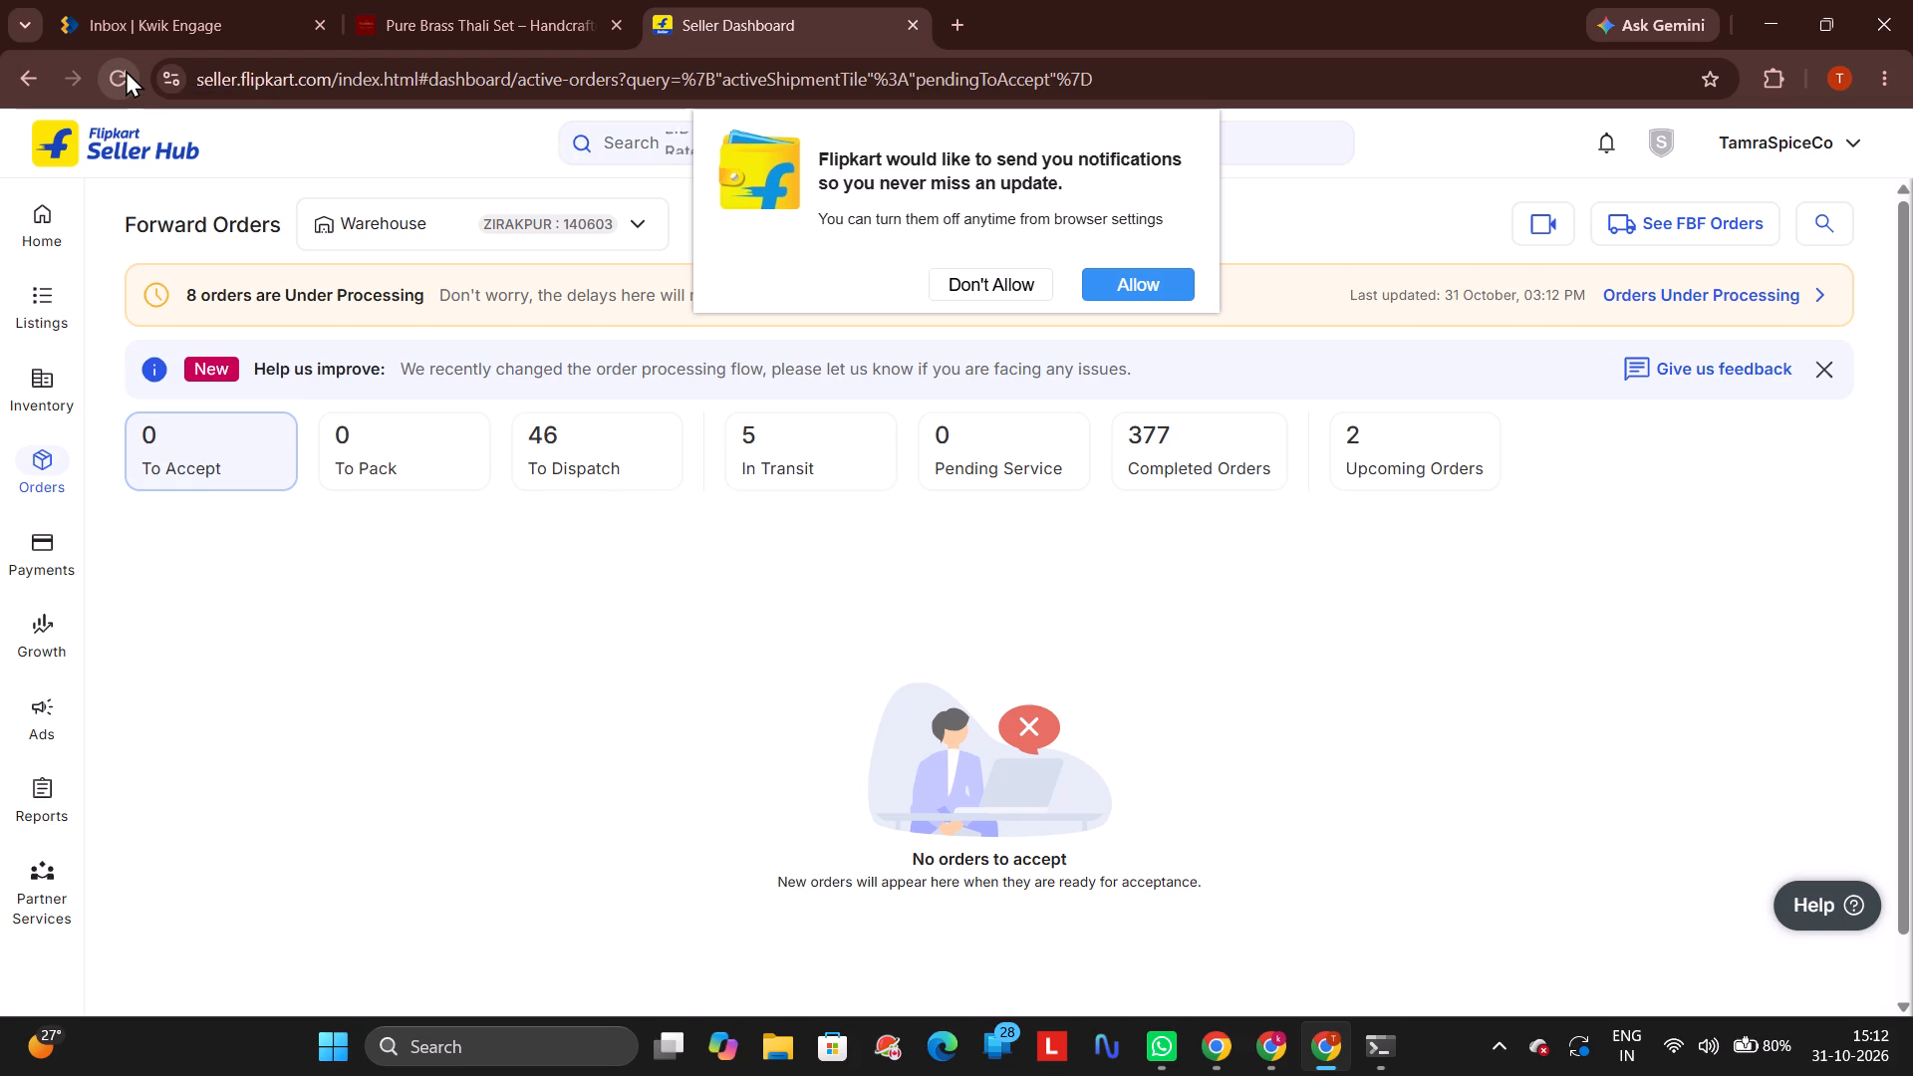
Refresh the orders page and print the labels for all Pending Label orders under To Pack.
{"action": "left_click", "coordinate": [126, 70]}
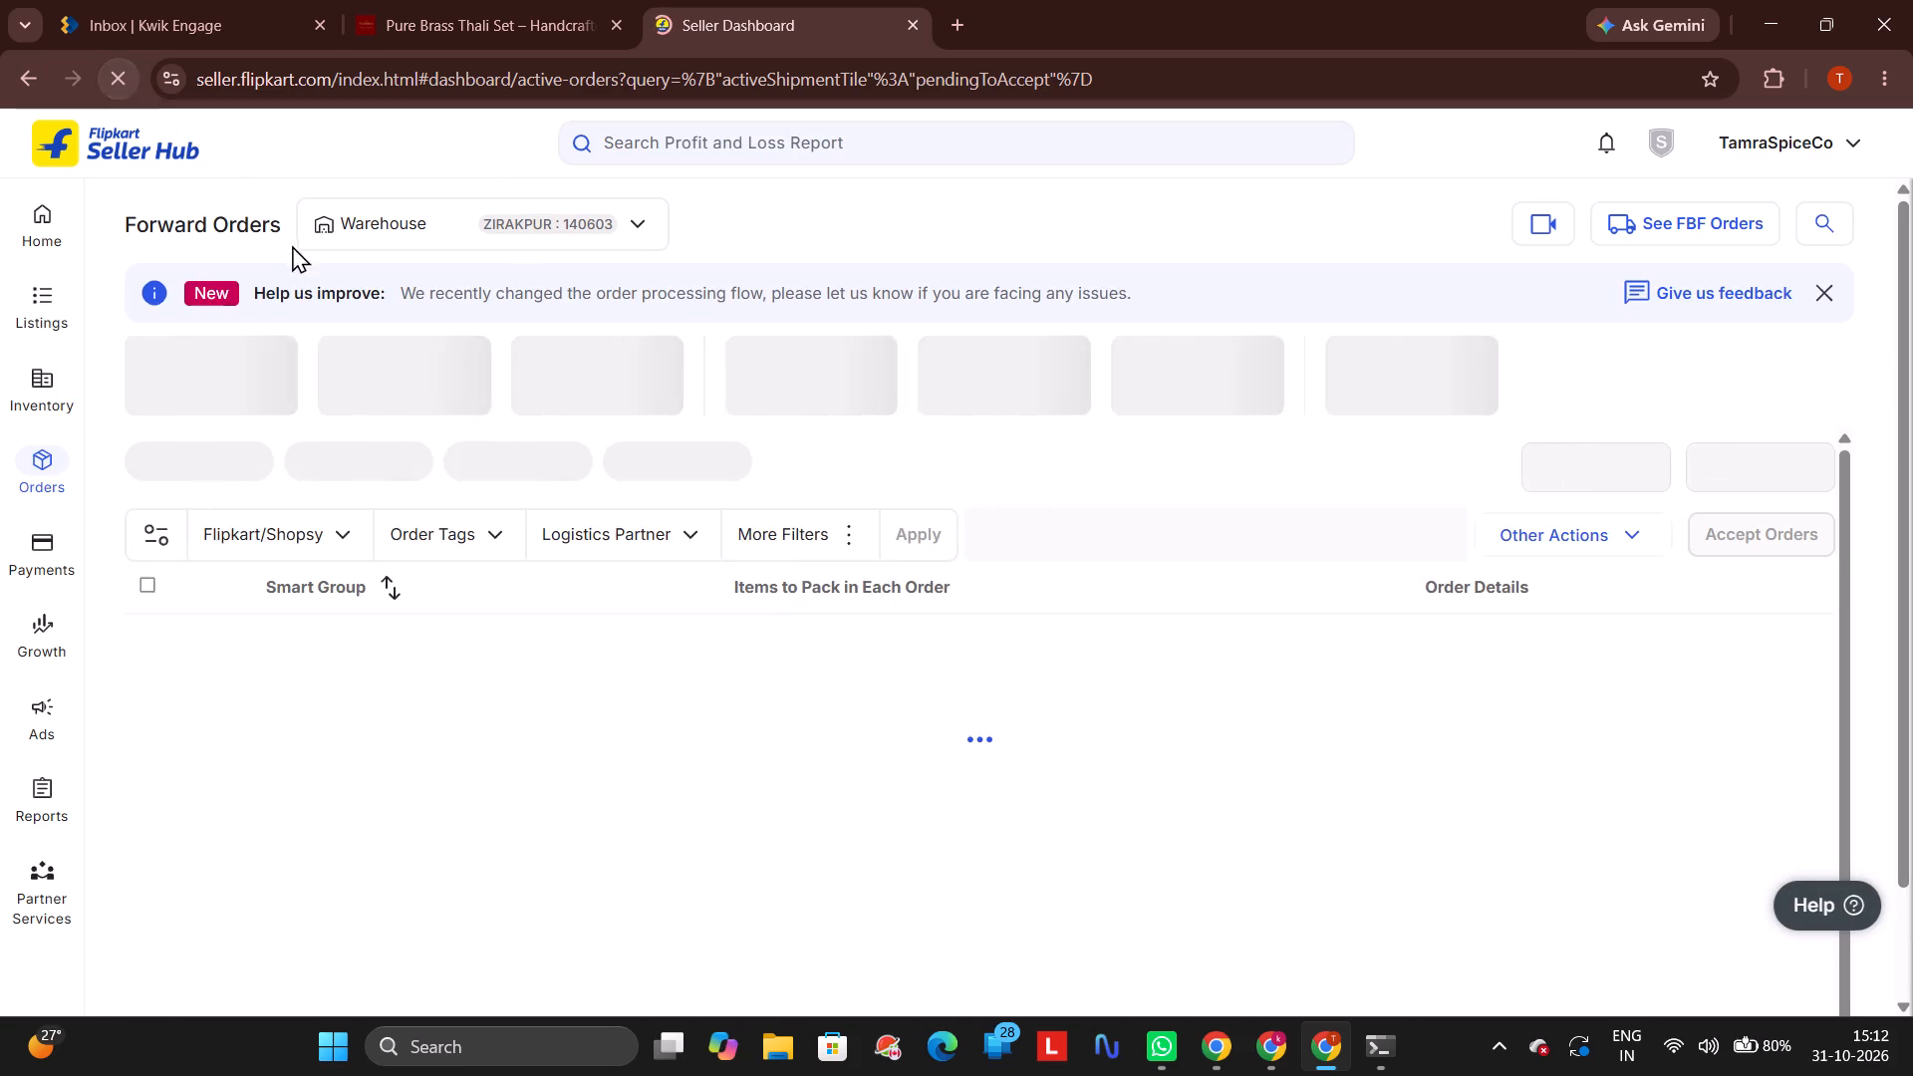
{"action": "left_click", "coordinate": [369, 455]}
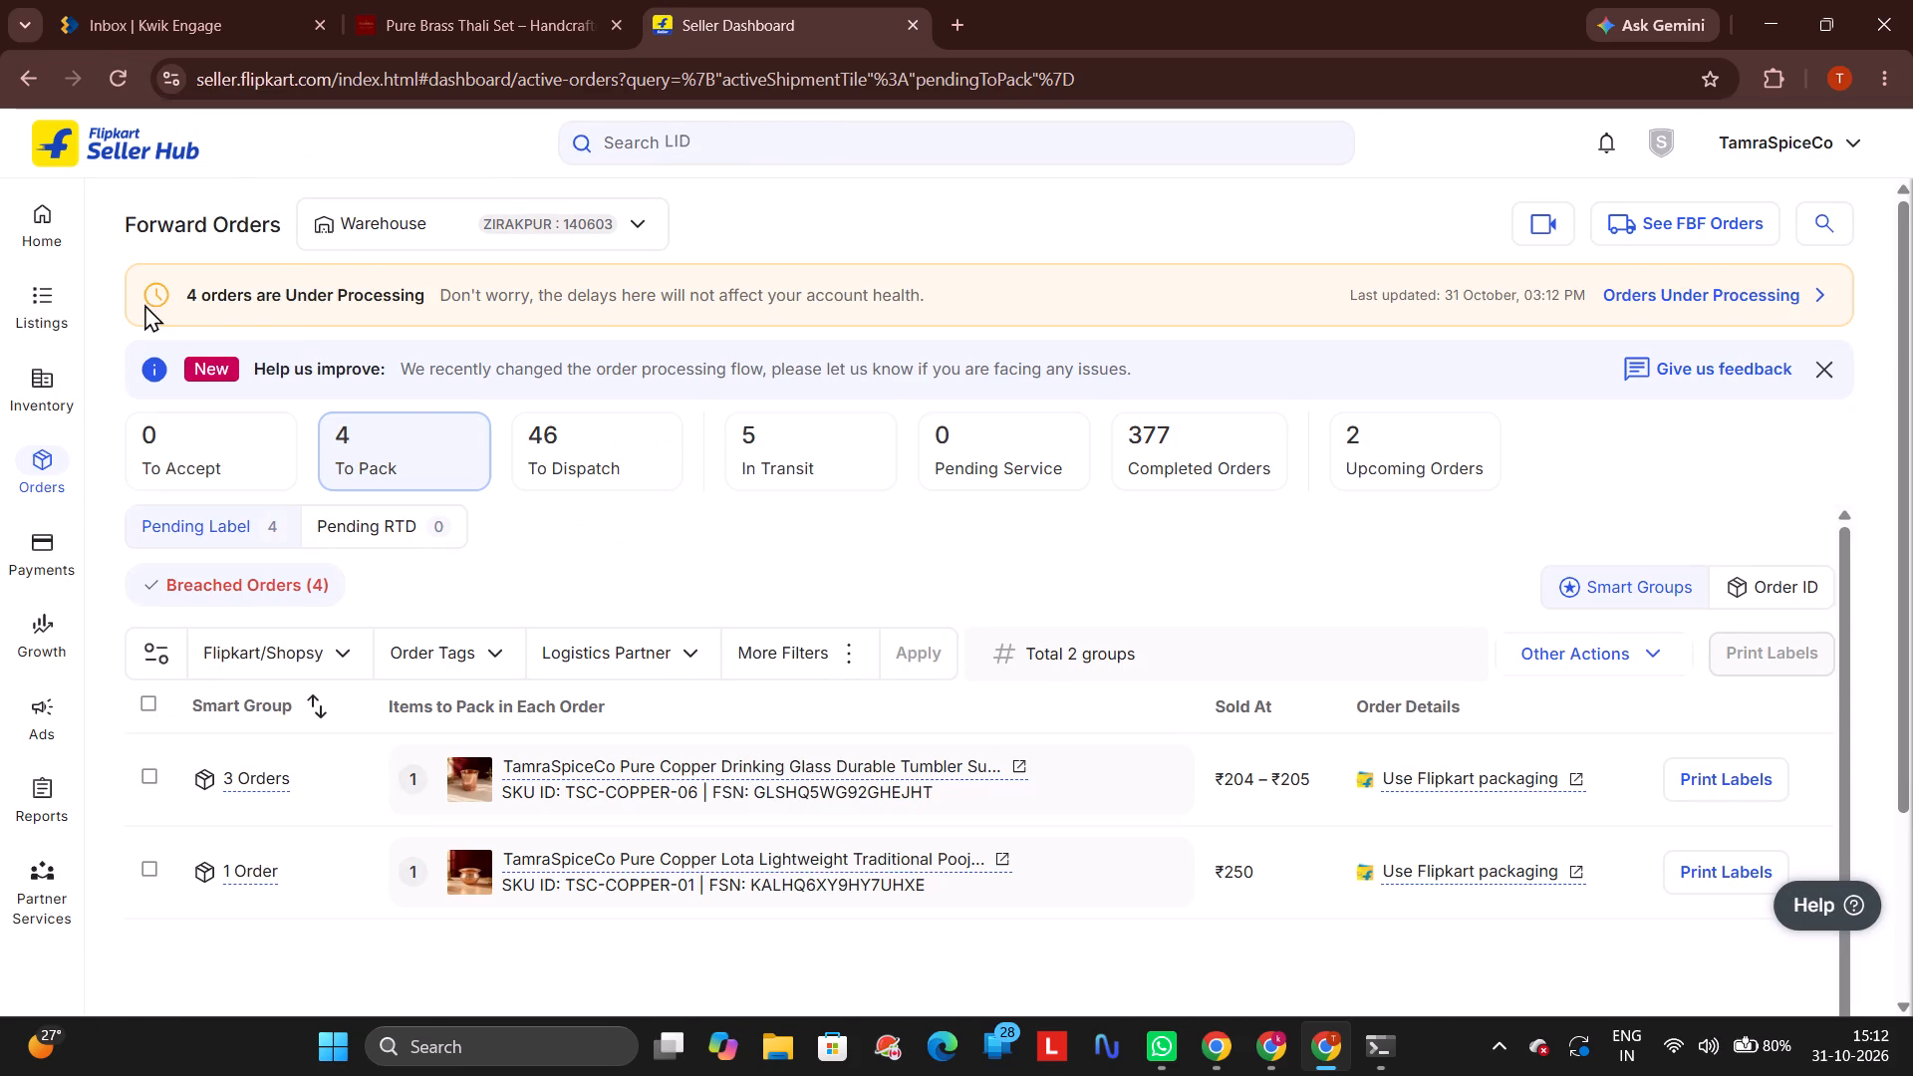
{"action": "left_click", "coordinate": [1825, 370]}
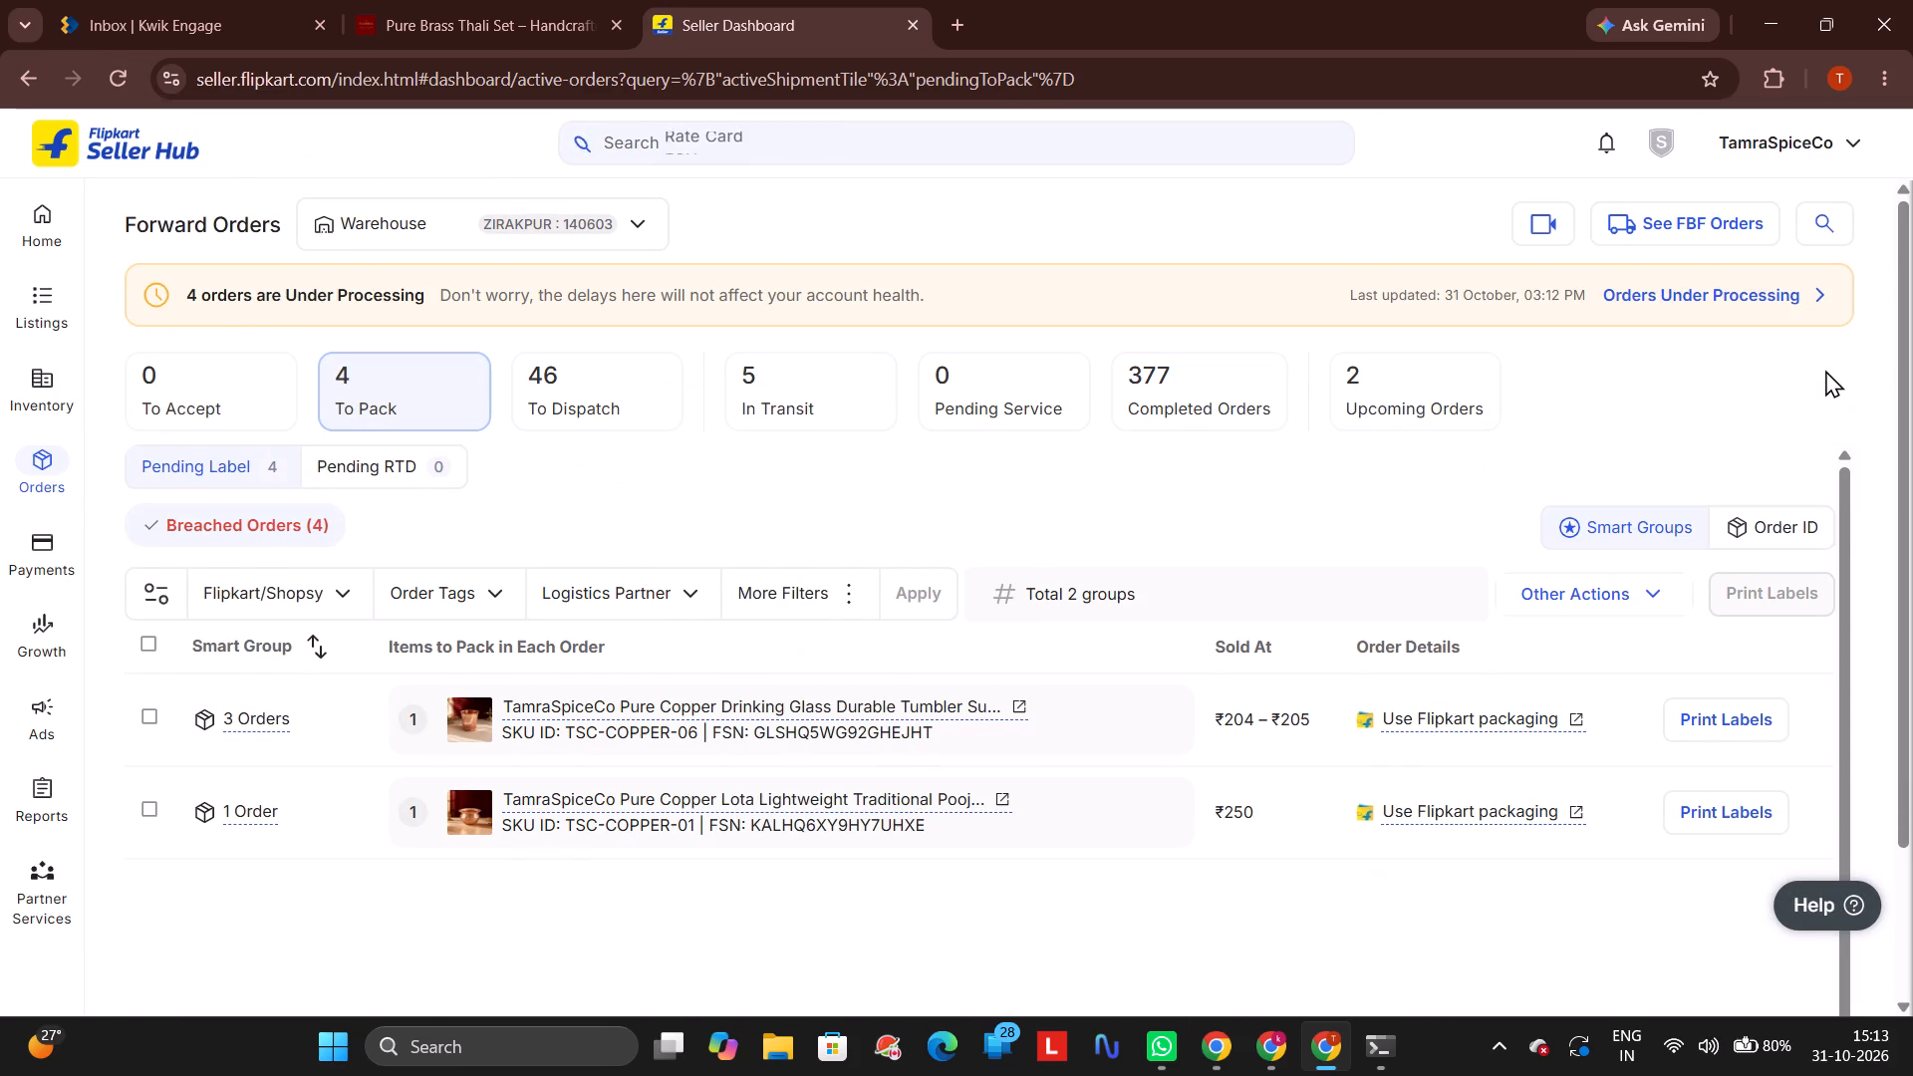
{"action": "left_click", "coordinate": [123, 75]}
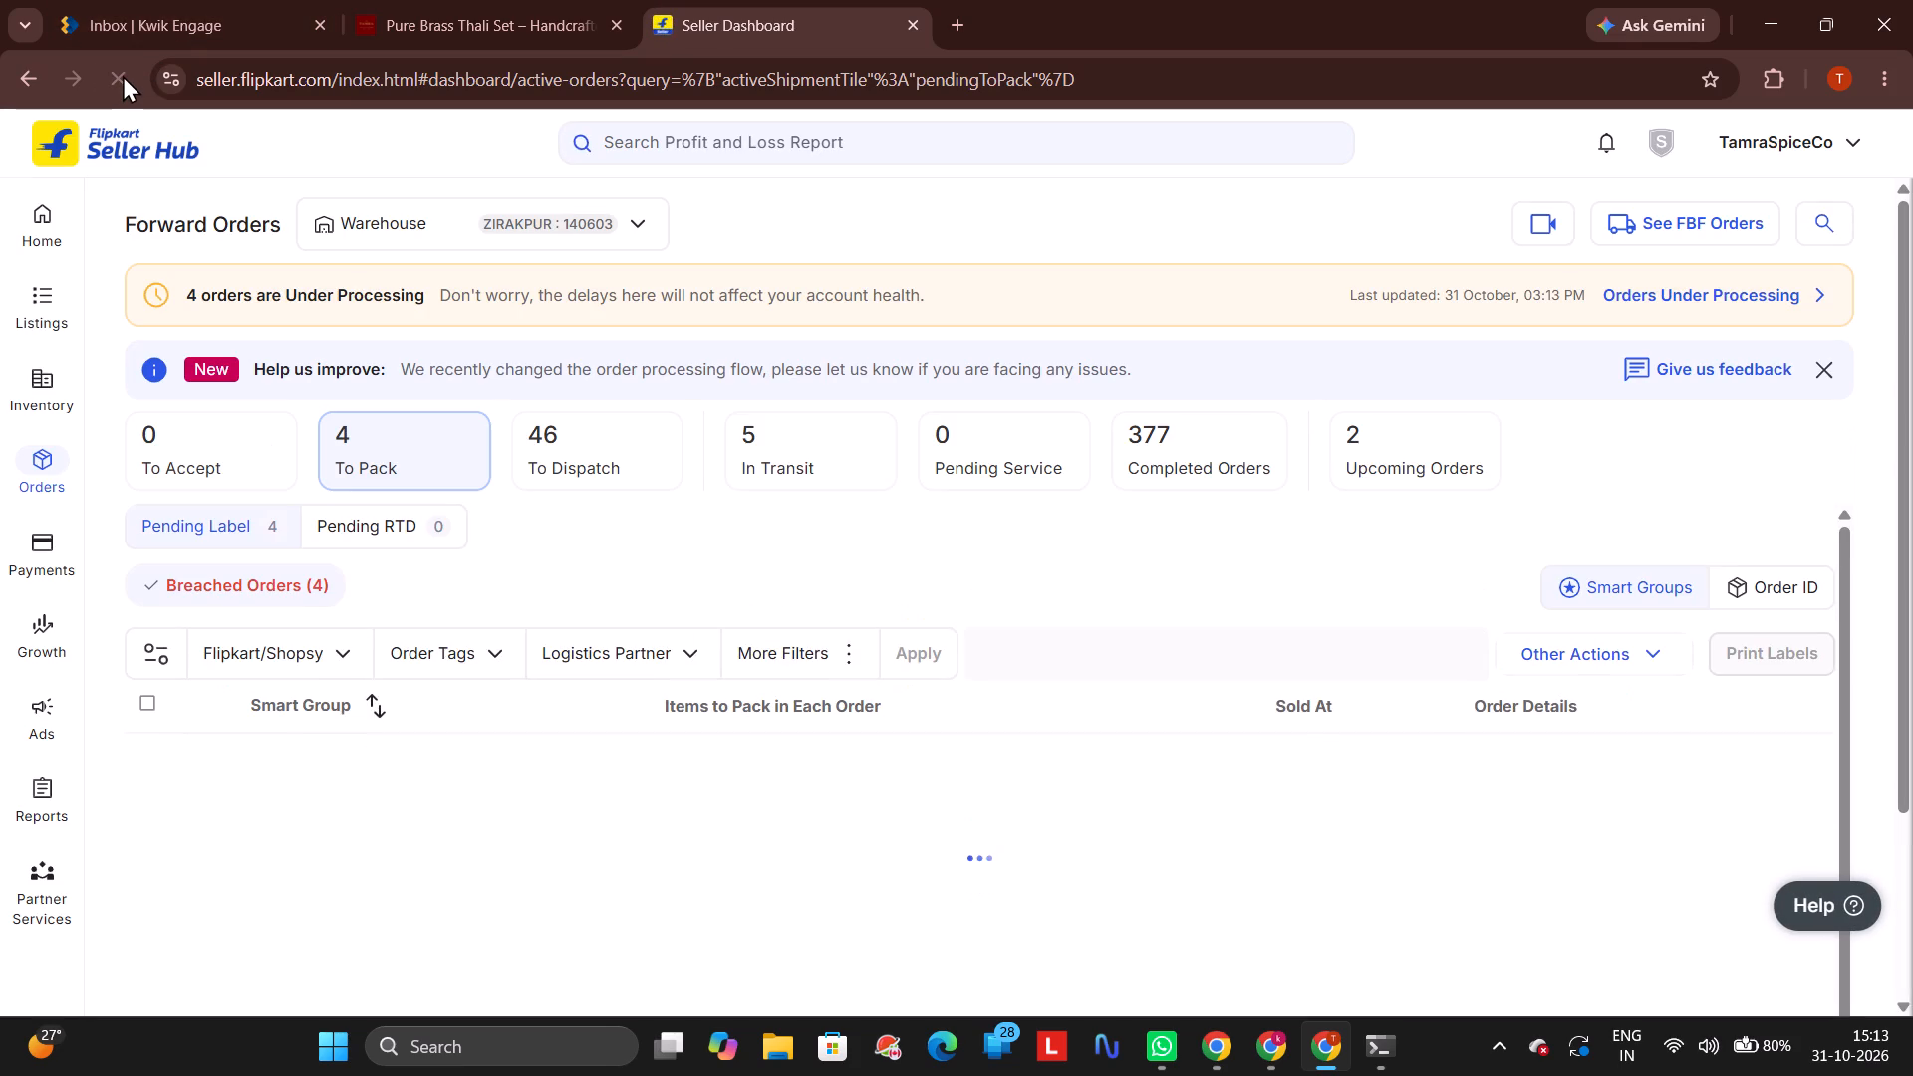
{"action": "left_click", "coordinate": [145, 708]}
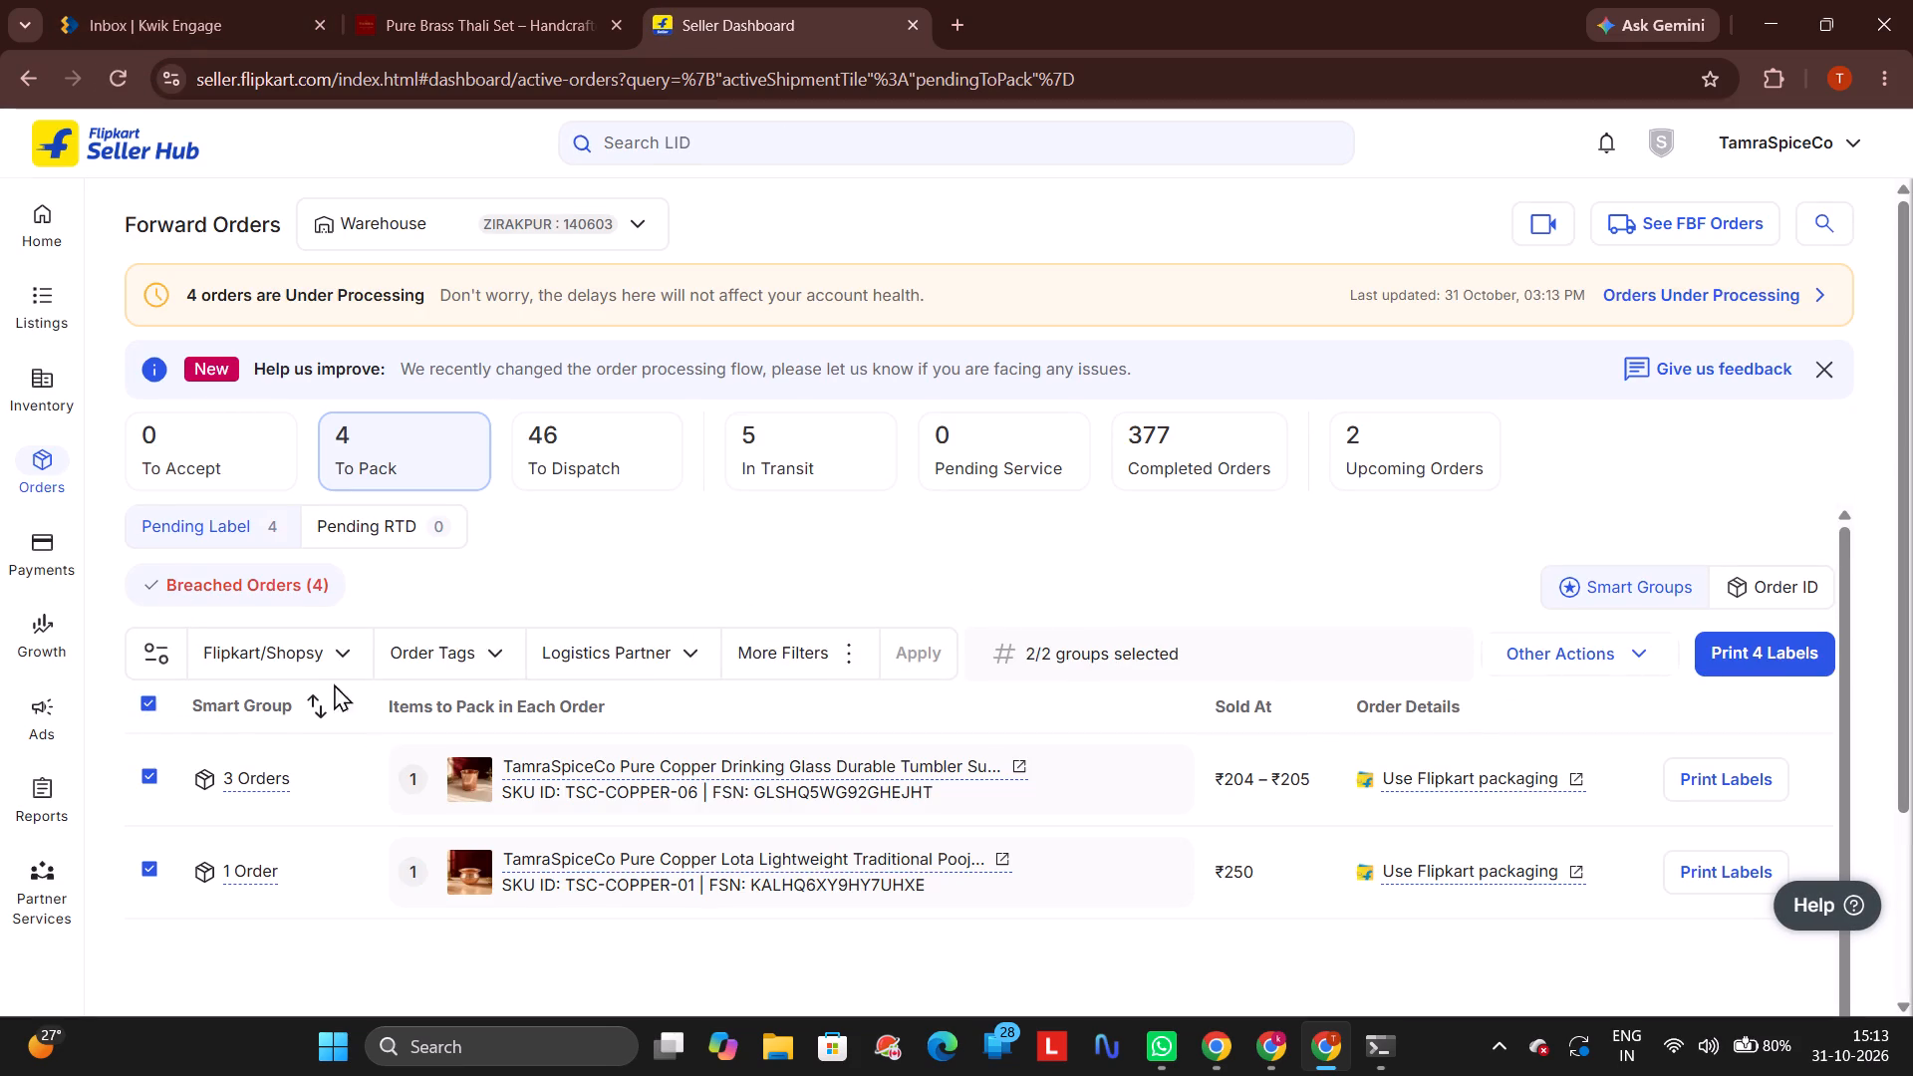
{"action": "left_click", "coordinate": [1775, 641]}
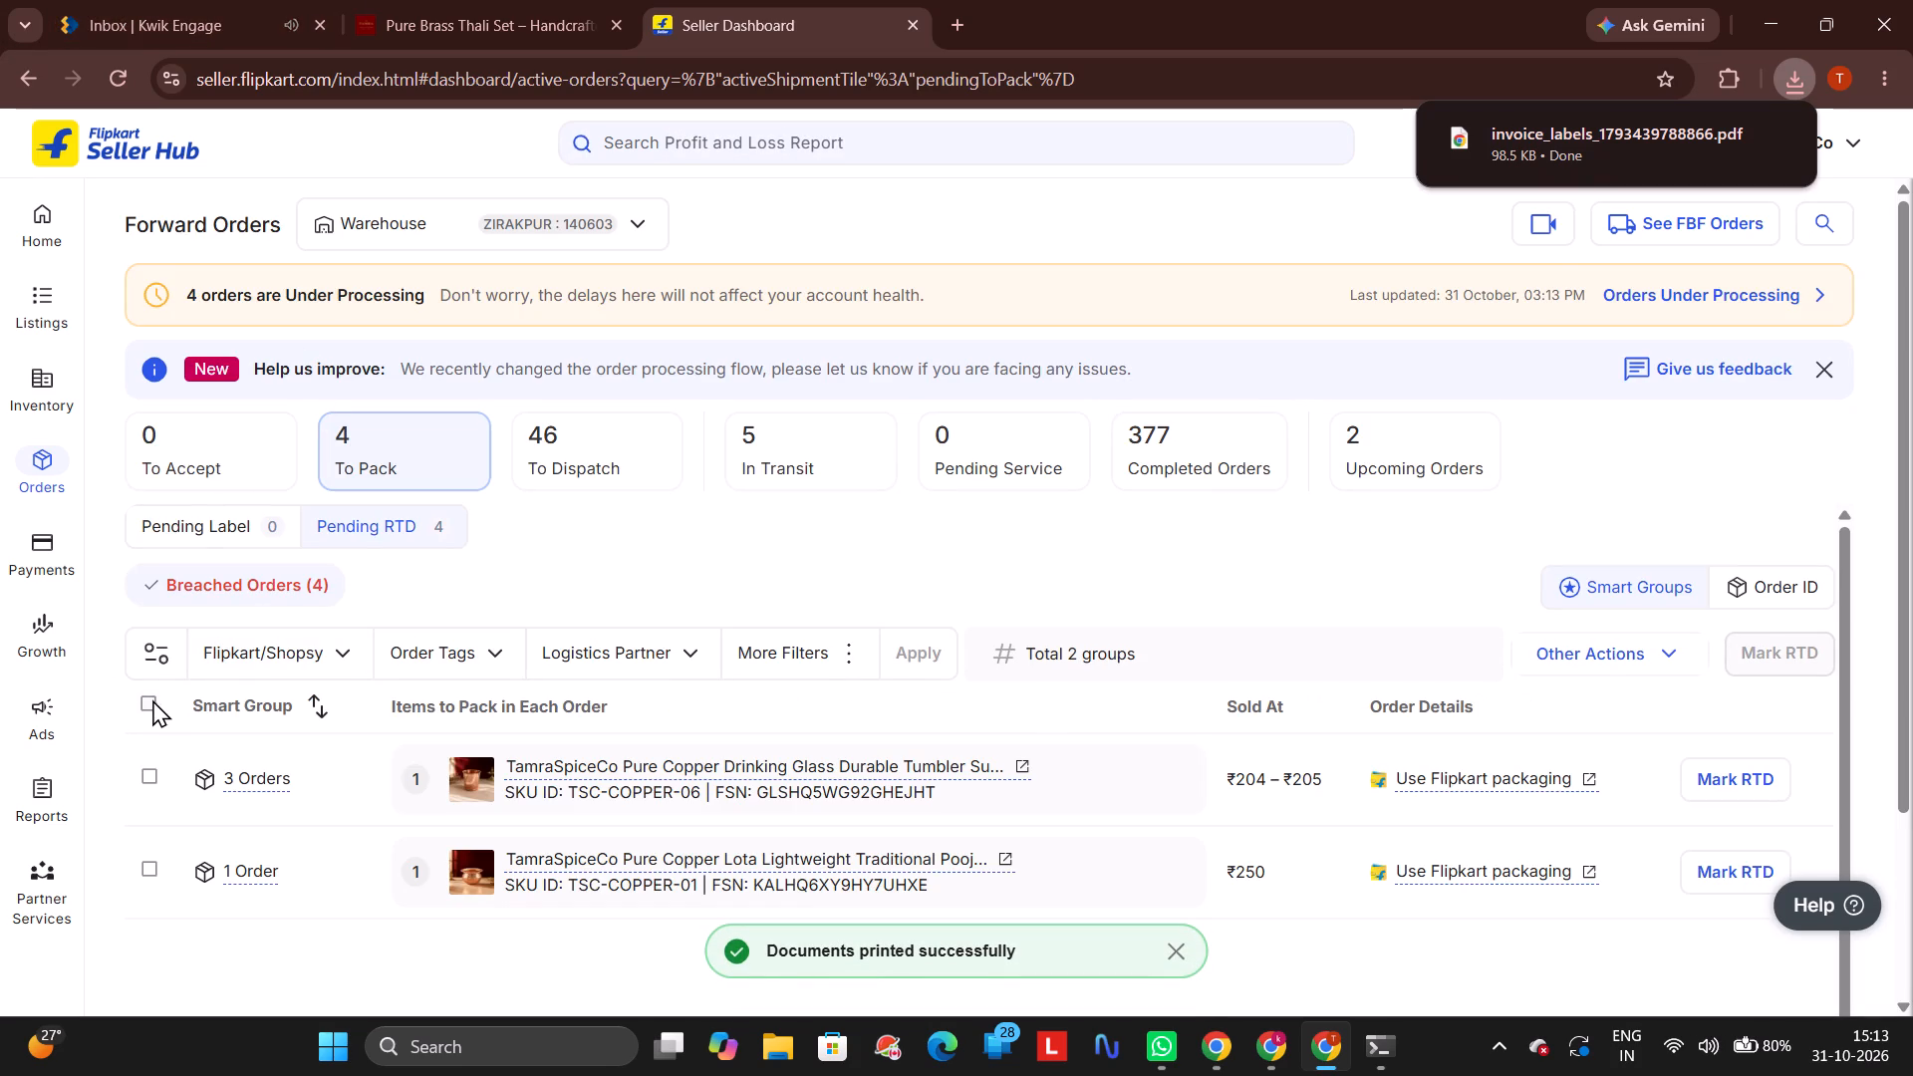
Mark all the Pending RTD orders as ready to dispatch.
{"action": "left_click", "coordinate": [155, 701]}
{"action": "left_click", "coordinate": [1772, 636]}
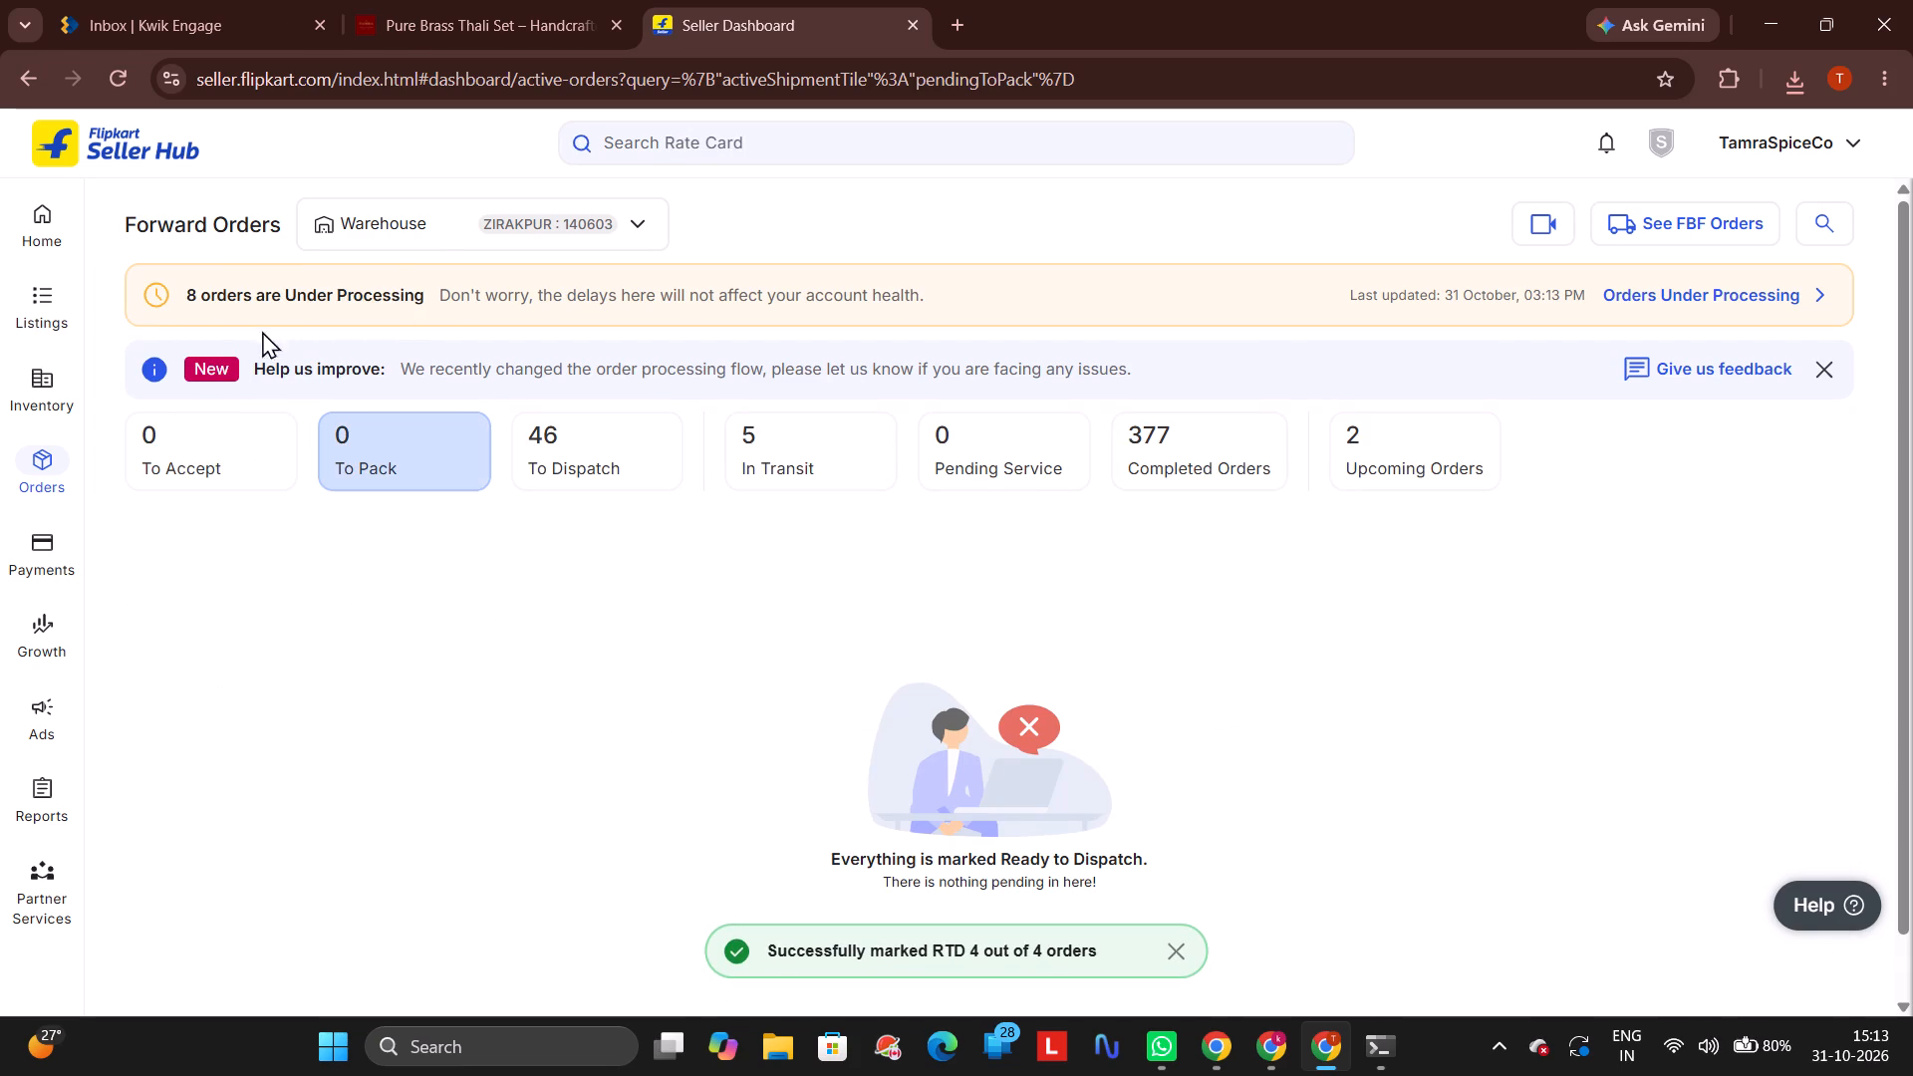
Refresh the orders and look through today's 5:30pm-6:30pm Ekart handover orders under To Dispatch.
{"action": "left_click", "coordinate": [118, 80]}
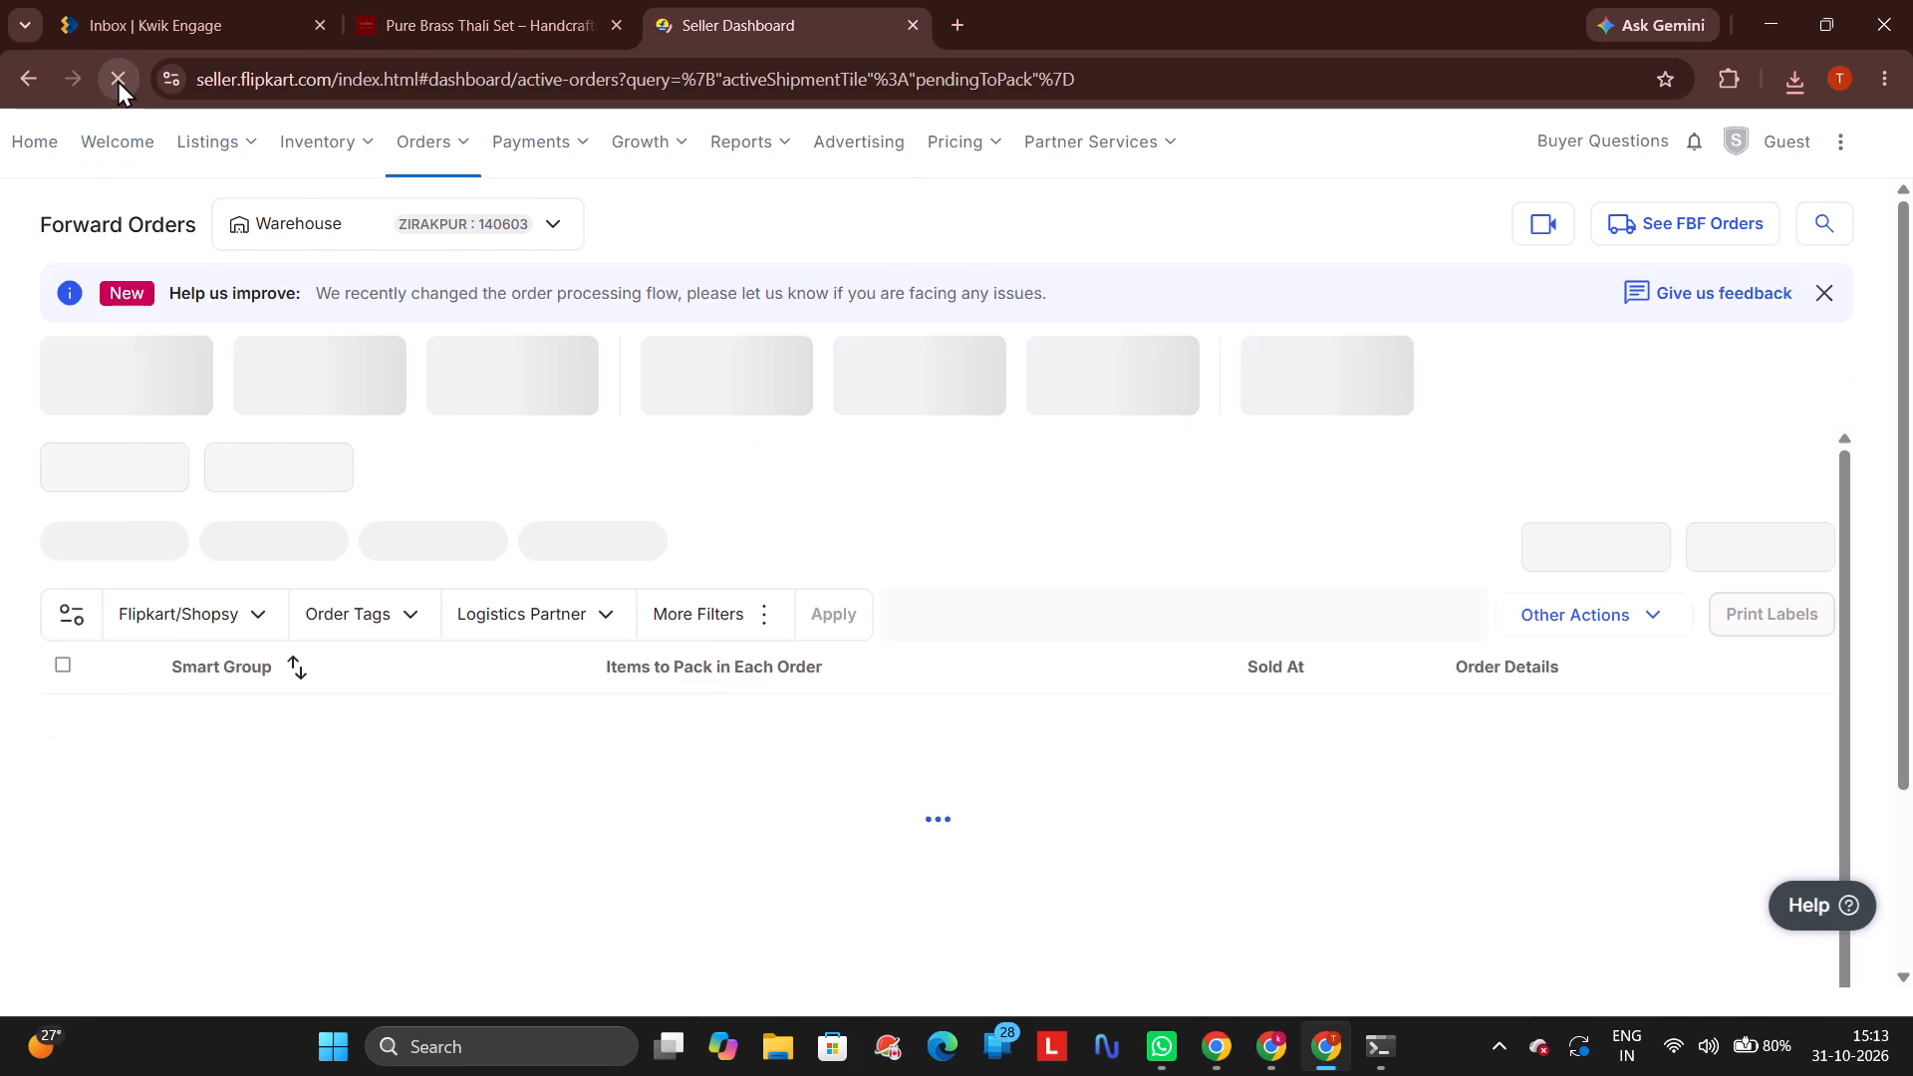
{"action": "left_click", "coordinate": [564, 452]}
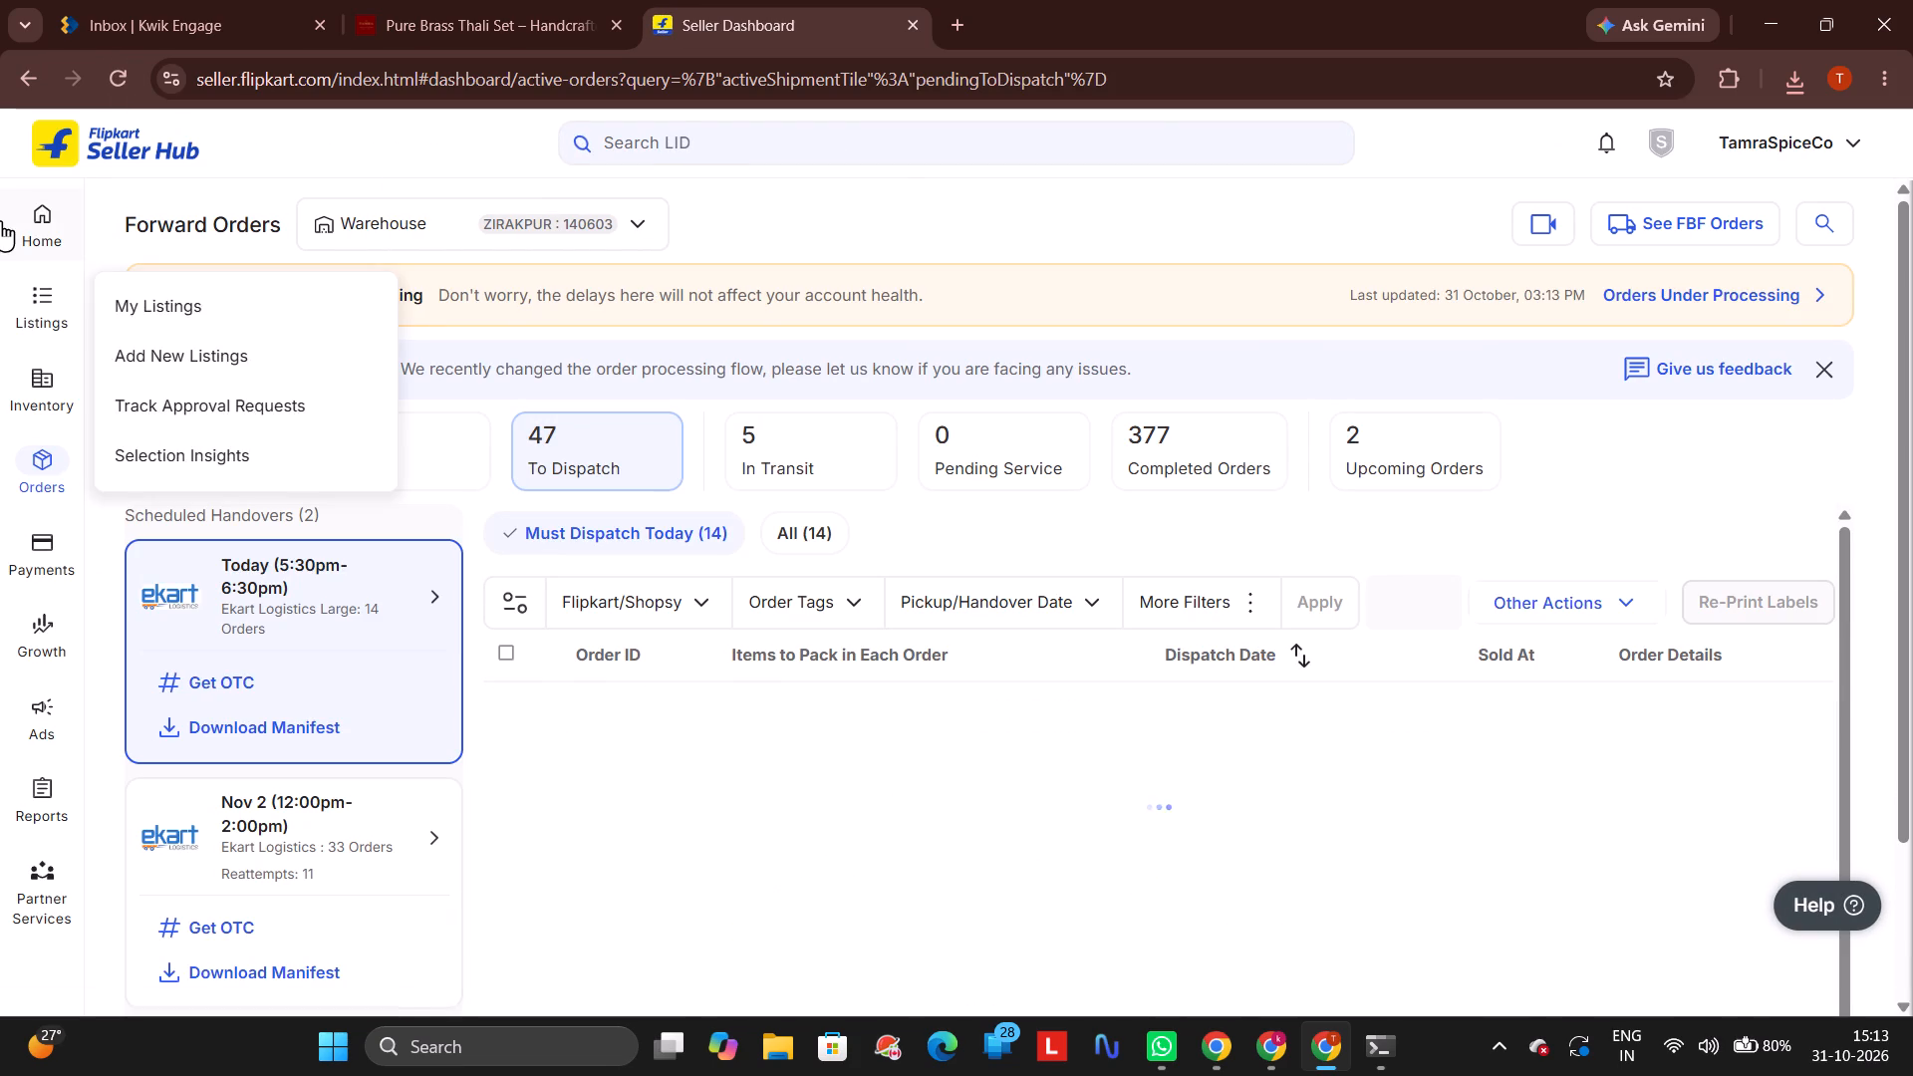
{"action": "left_click", "coordinate": [117, 74]}
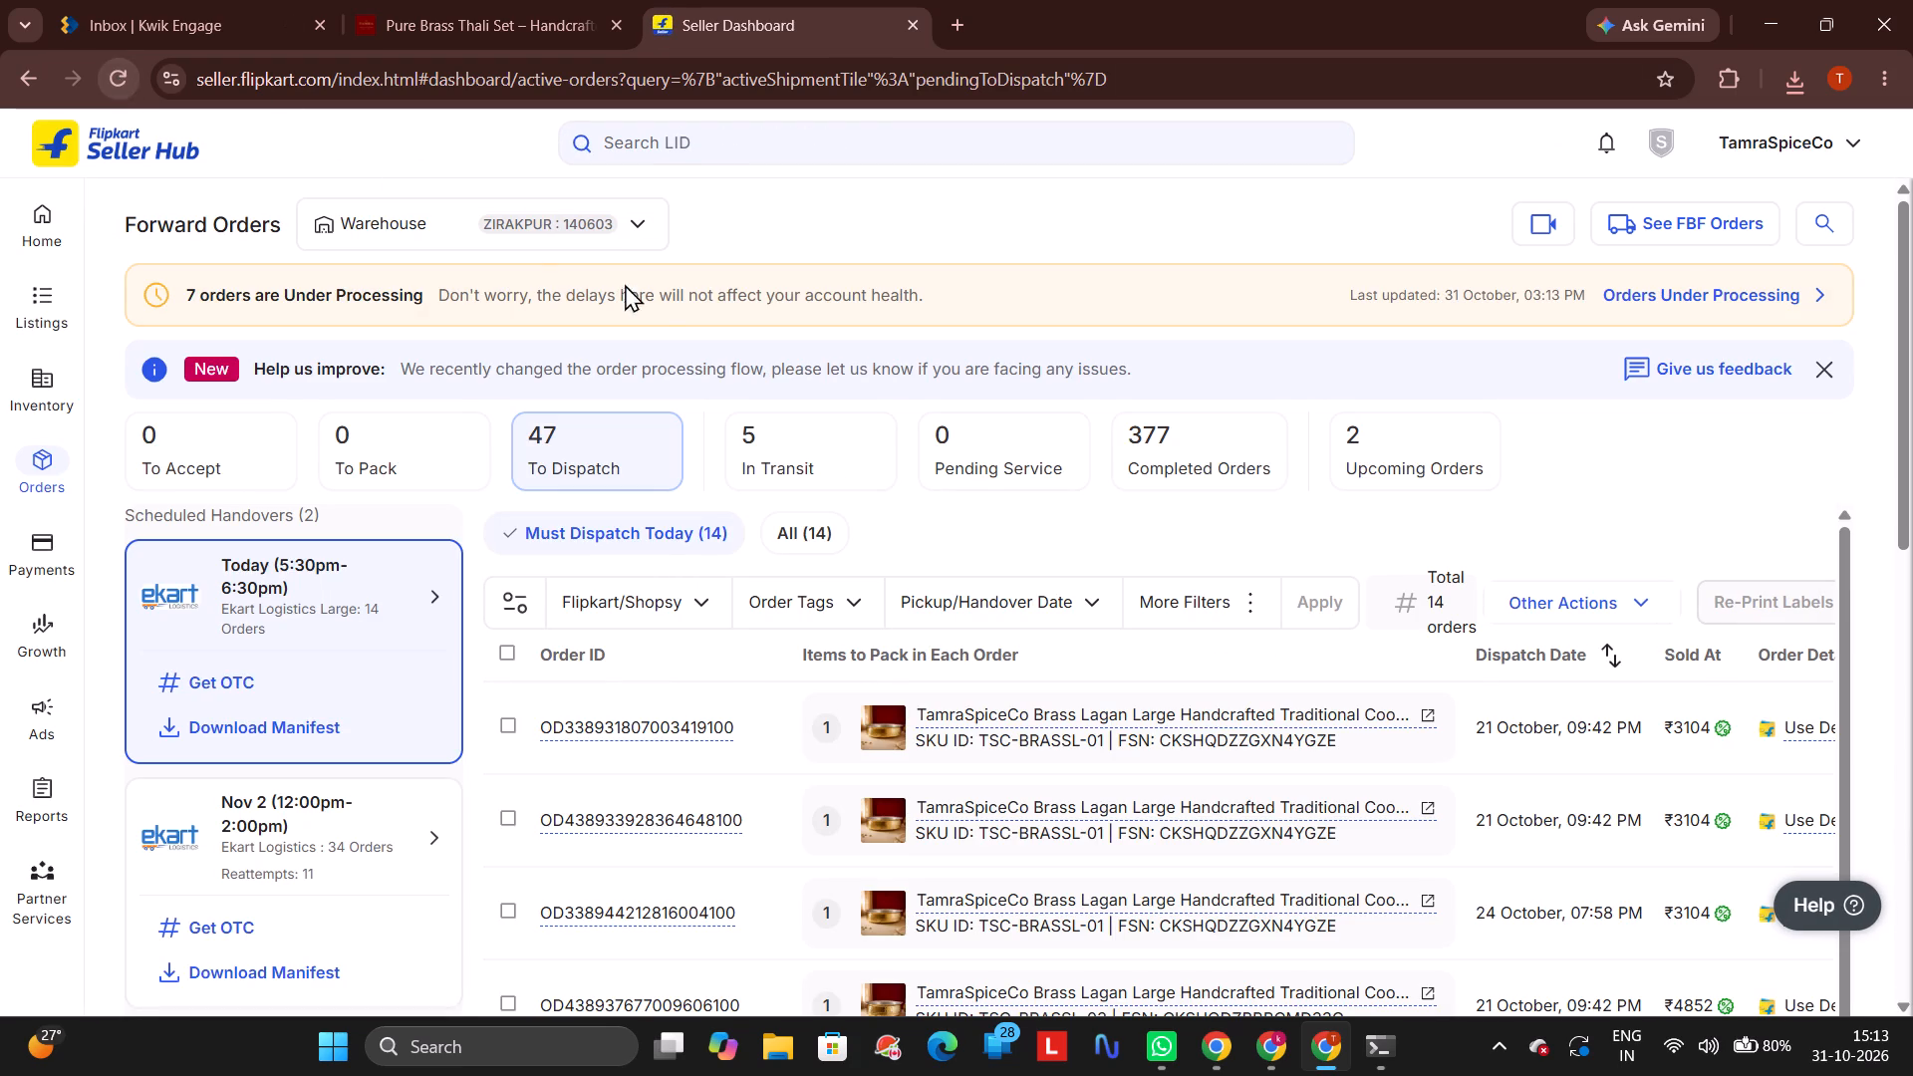
{"action": "scroll", "coordinate": [932, 523], "scroll_direction": "down", "scroll_amount": 4}
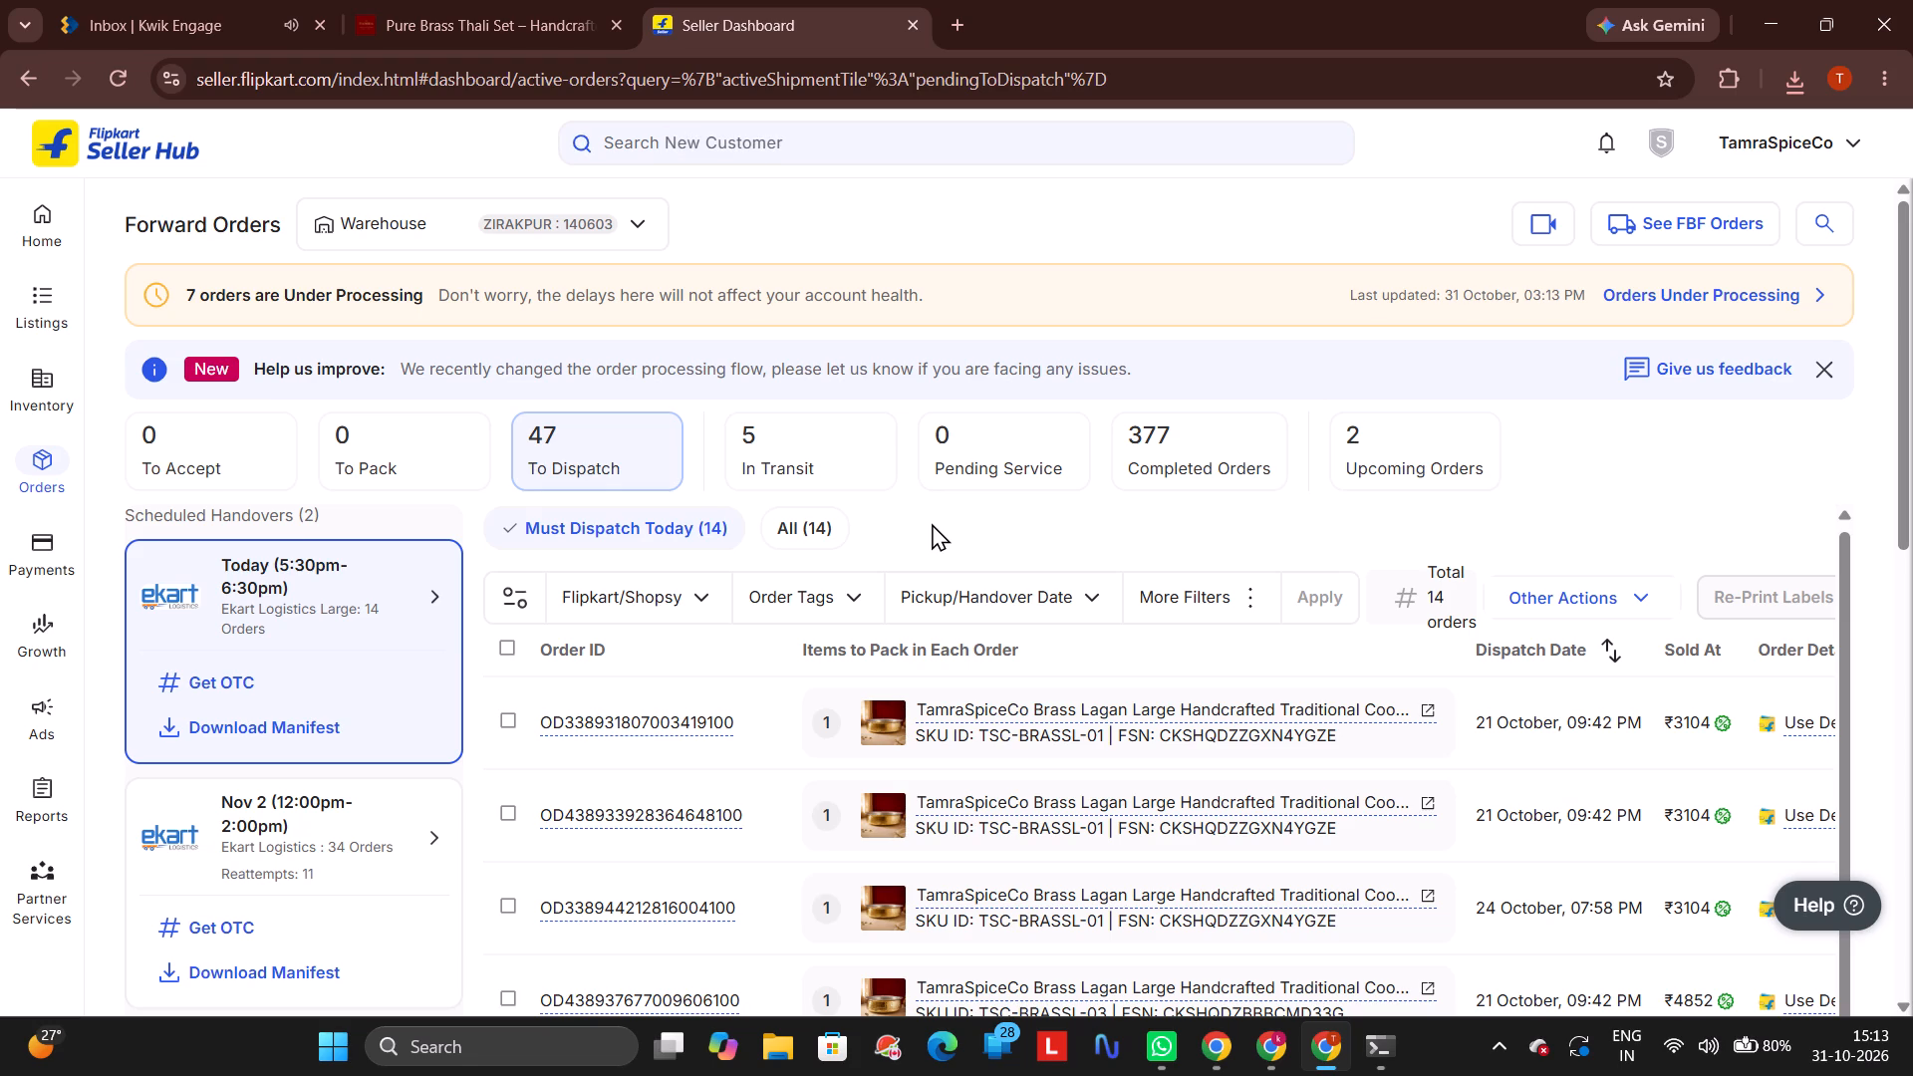
{"action": "scroll", "coordinate": [932, 523], "scroll_direction": "down", "scroll_amount": 10}
{"action": "scroll", "coordinate": [932, 523], "scroll_direction": "up", "scroll_amount": 9}
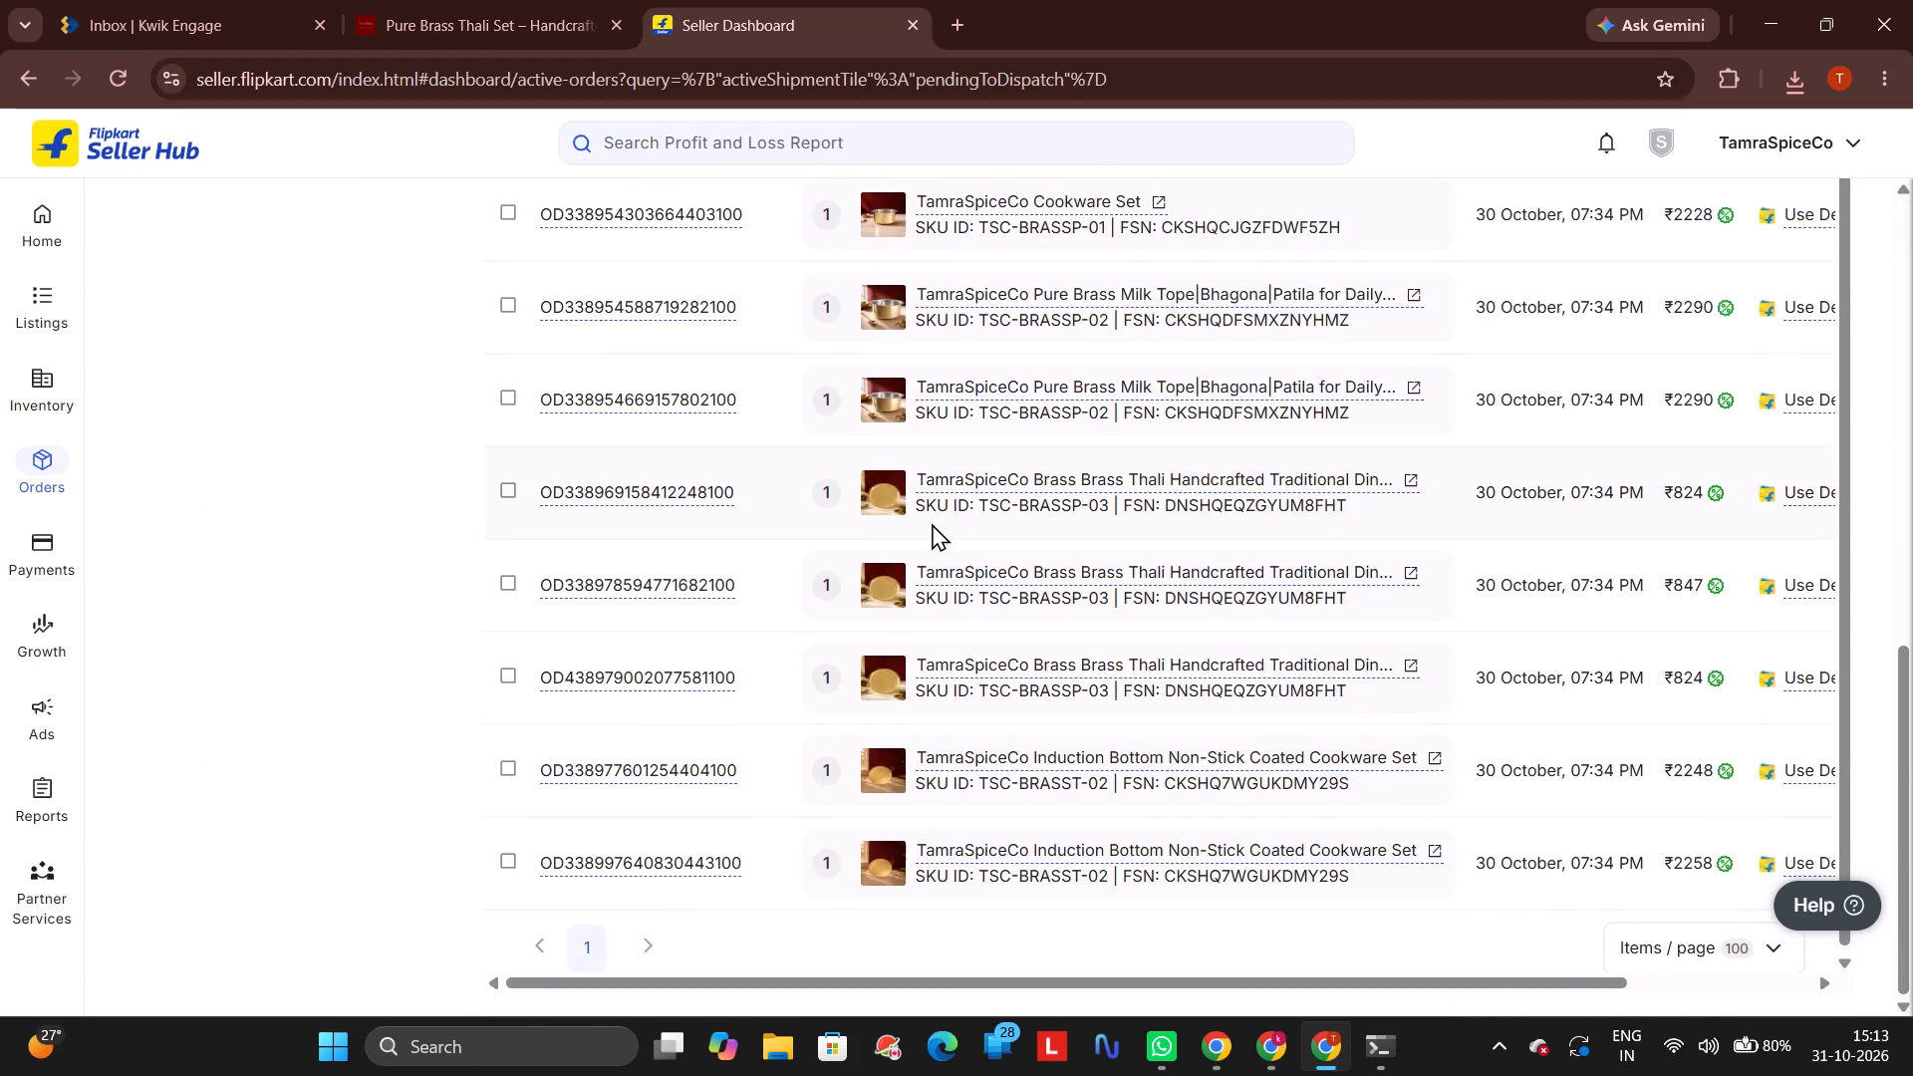
{"action": "scroll", "coordinate": [932, 523], "scroll_direction": "up", "scroll_amount": 7}
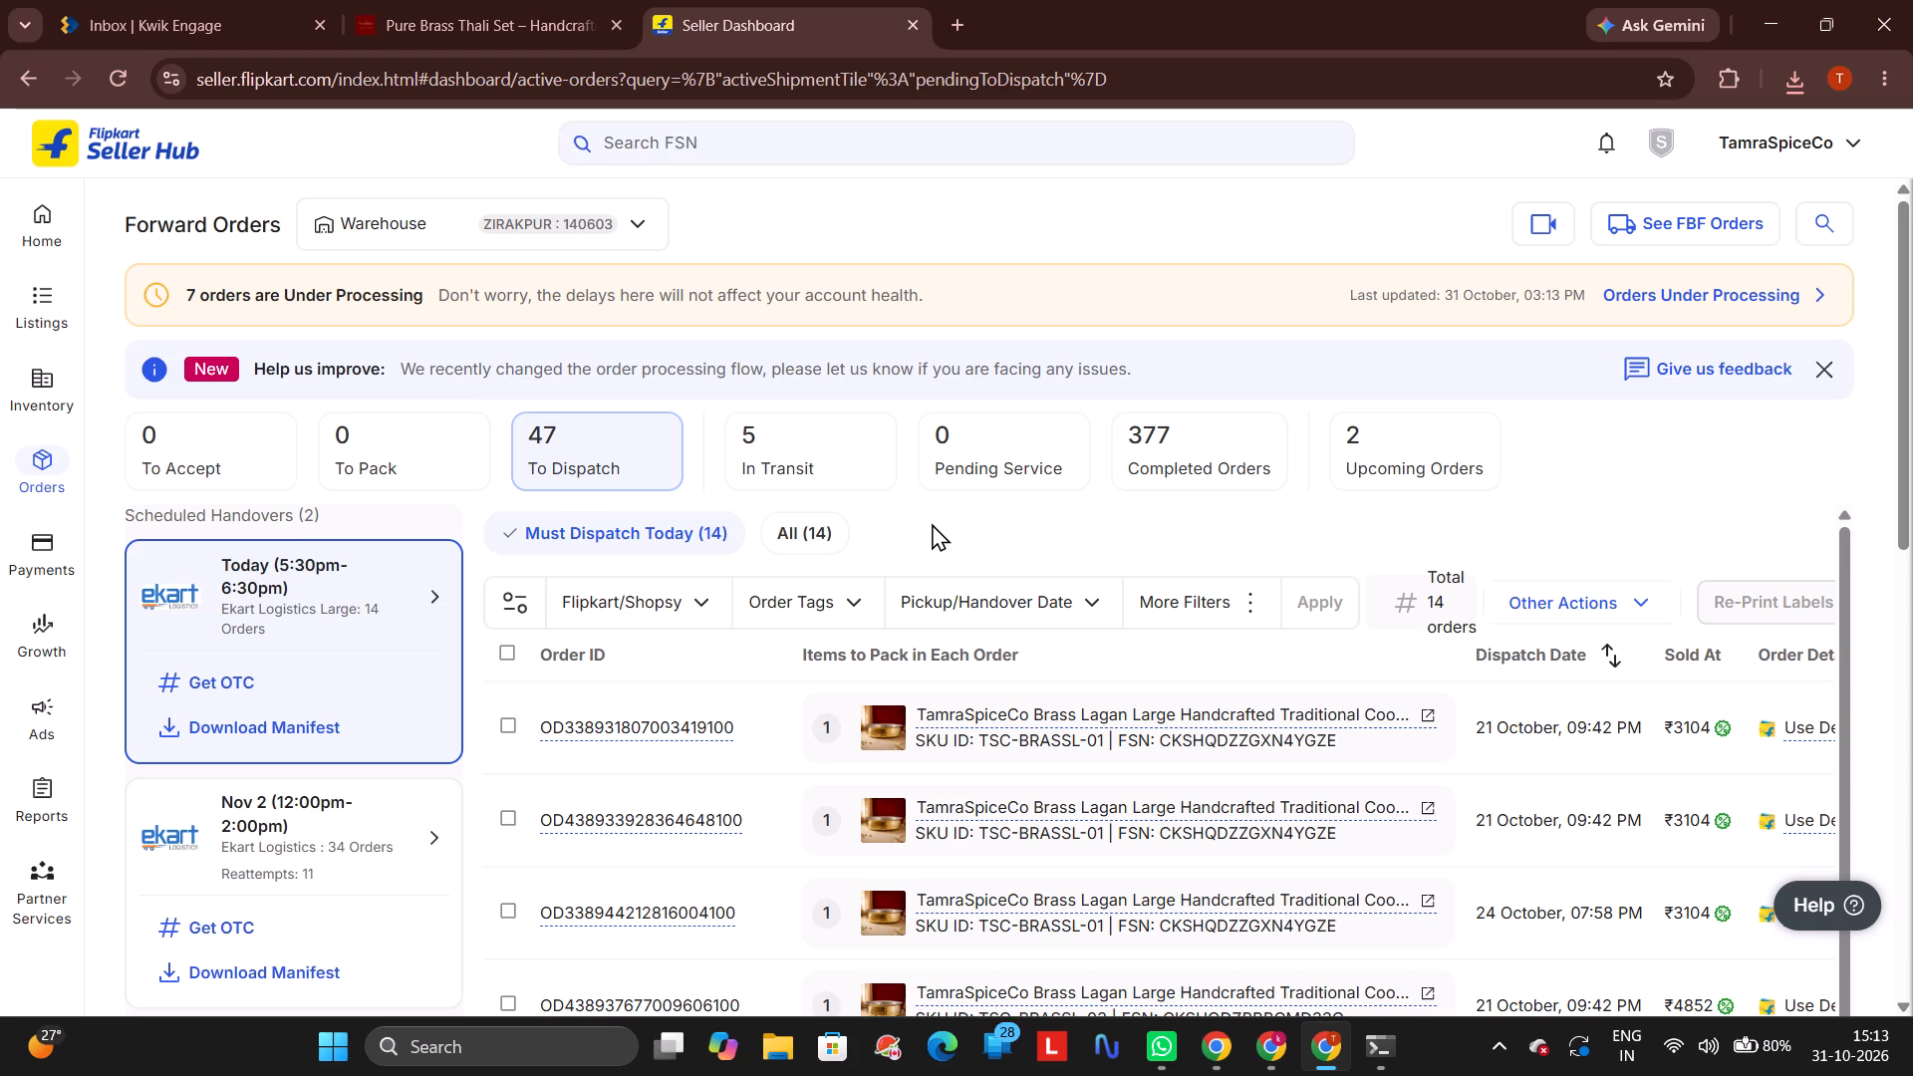
{"action": "scroll", "coordinate": [932, 523], "scroll_direction": "down", "scroll_amount": 8}
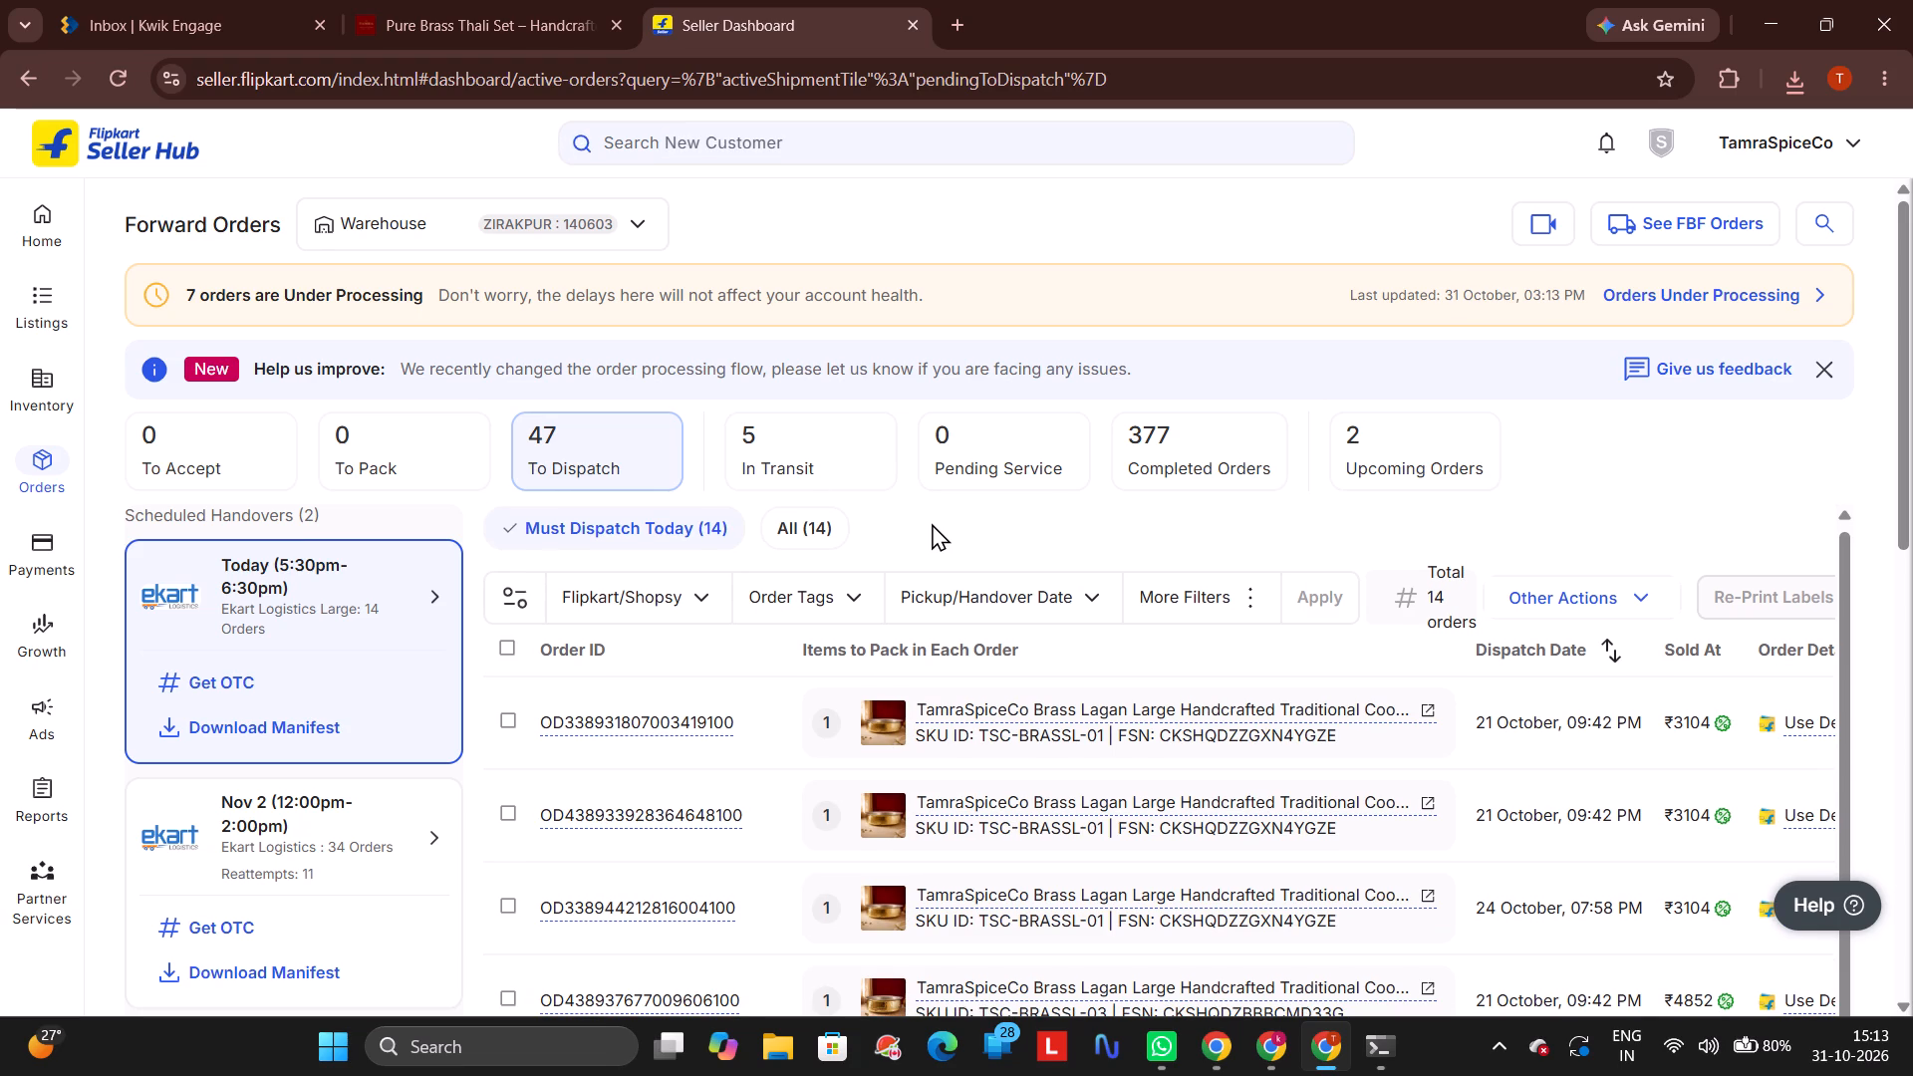
Refresh the To Dispatch orders and review today's Ekart handover list again down to its last order.
{"action": "left_click", "coordinate": [117, 63]}
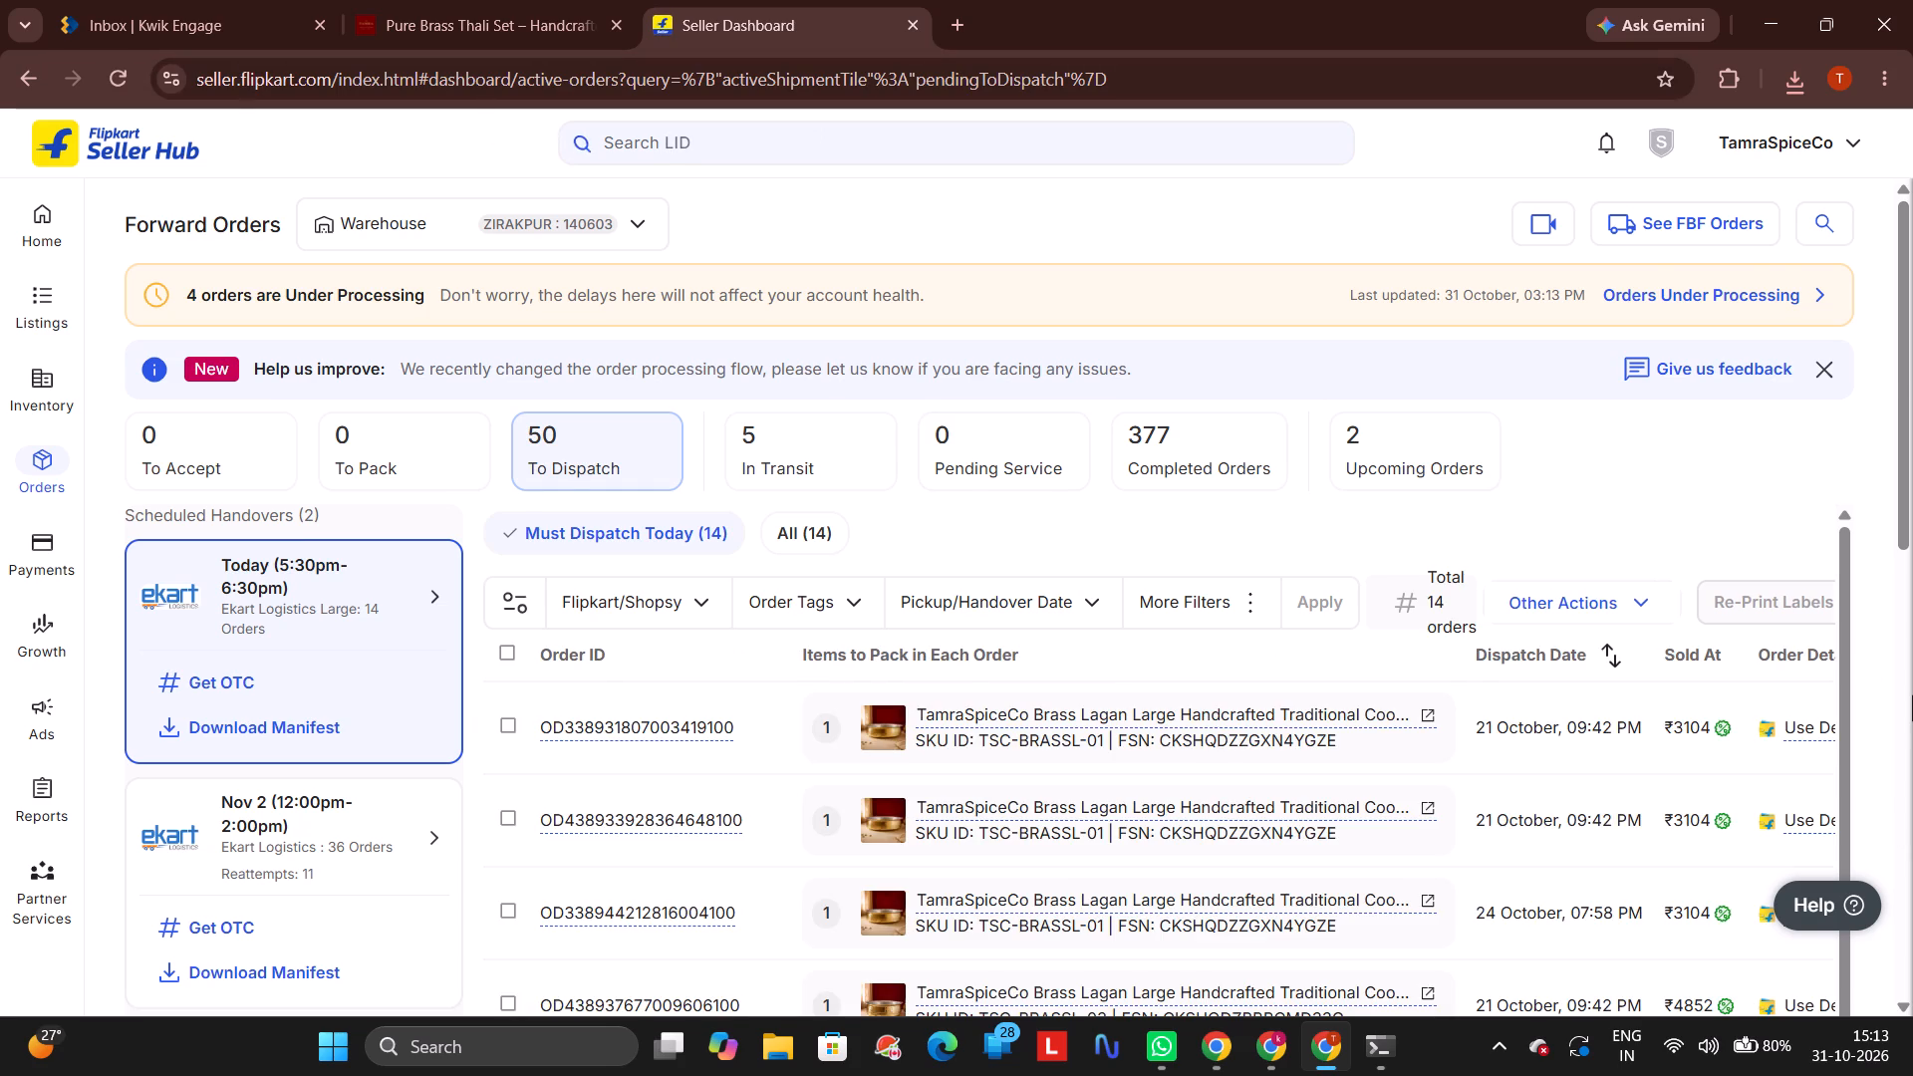
{"action": "scroll", "coordinate": [1912, 694], "scroll_direction": "down", "scroll_amount": 6}
{"action": "scroll", "coordinate": [1277, 631], "scroll_direction": "down", "scroll_amount": 1}
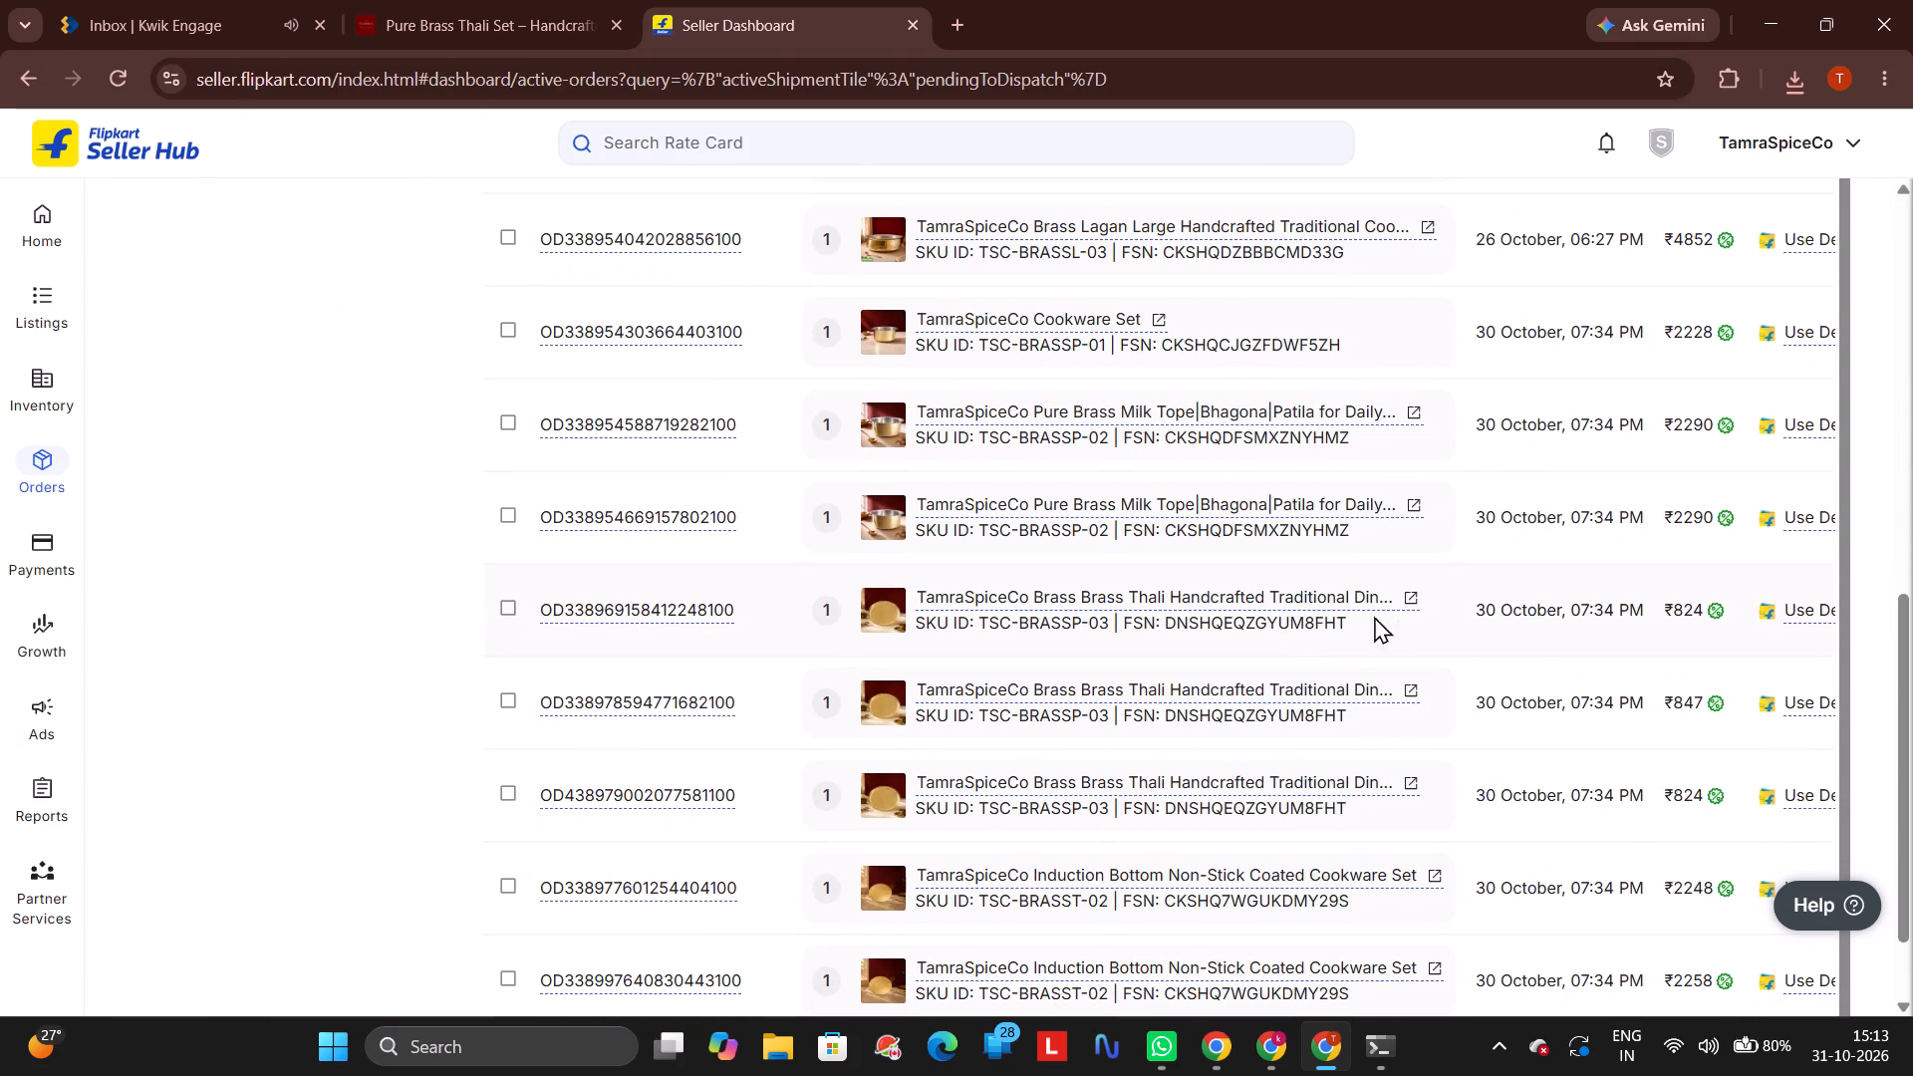
{"action": "scroll", "coordinate": [1912, 712], "scroll_direction": "down", "scroll_amount": 1}
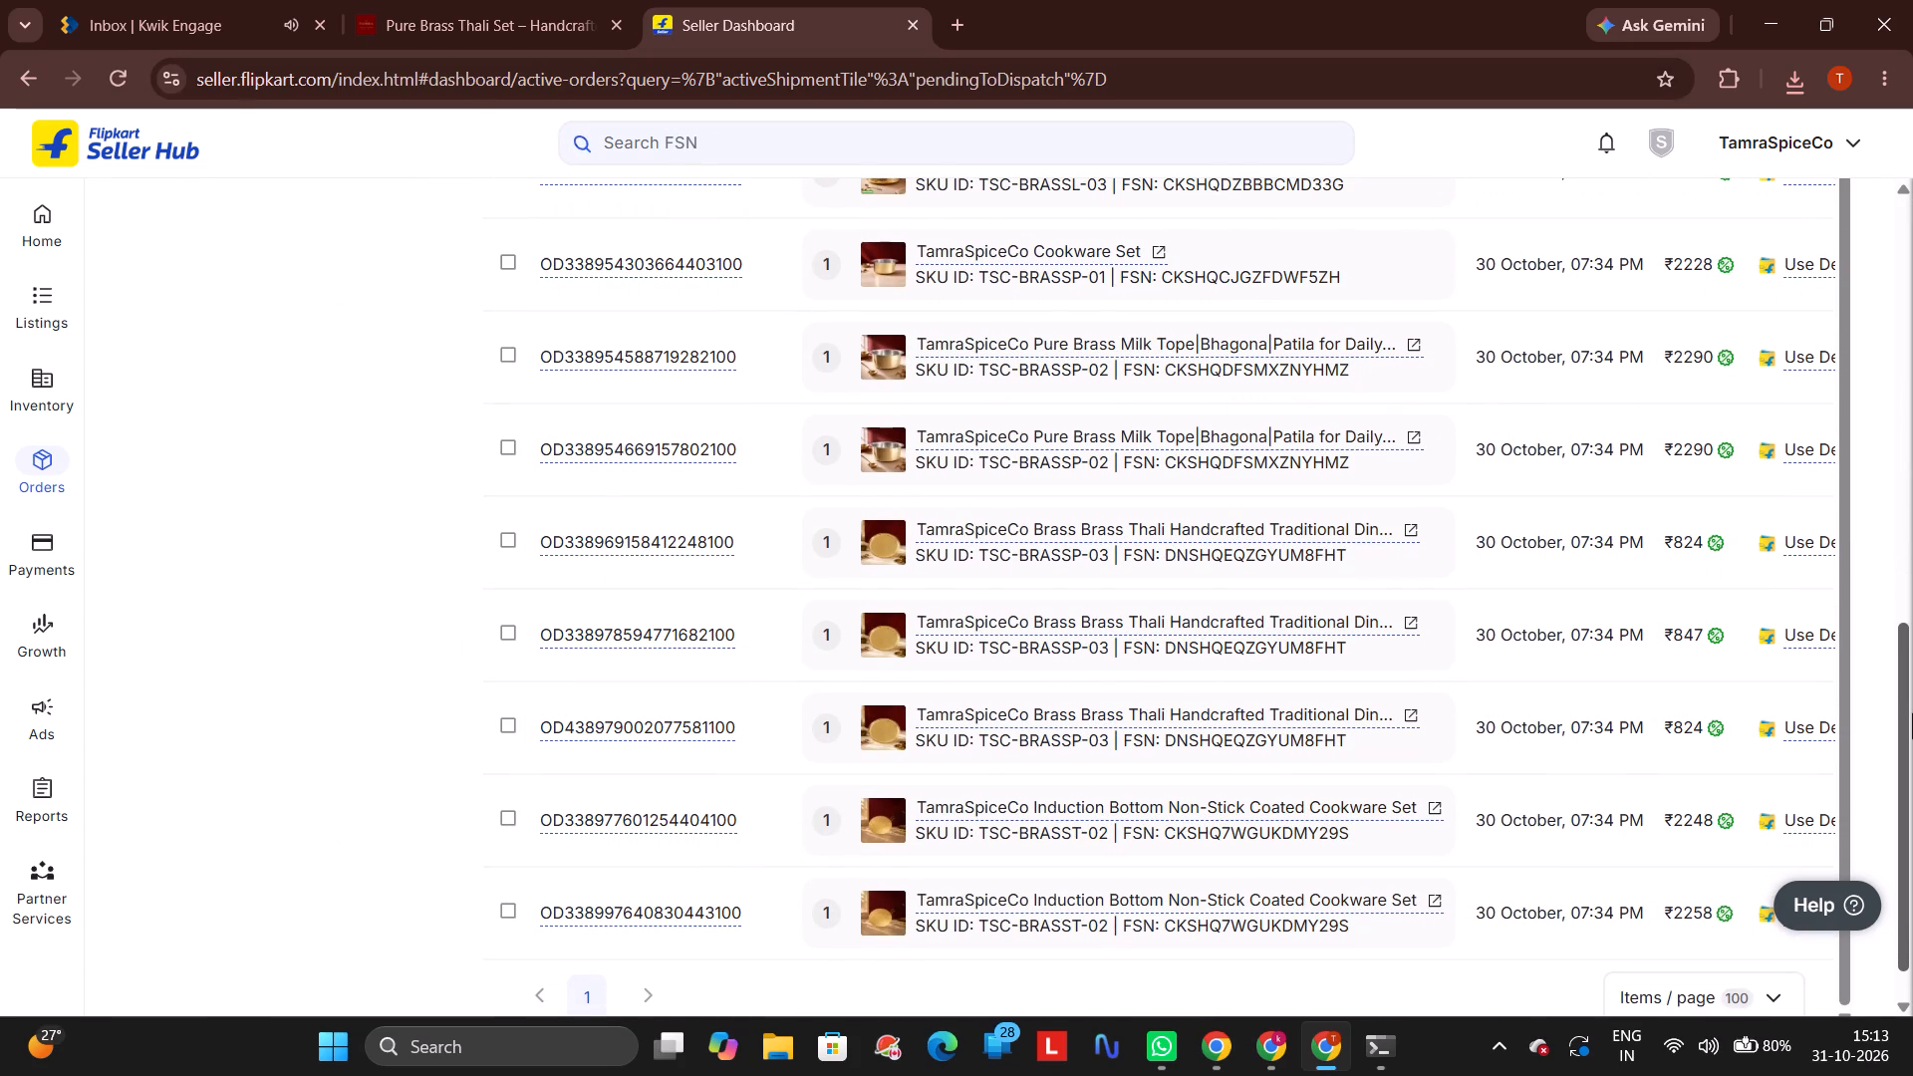
{"action": "scroll", "coordinate": [1912, 712], "scroll_direction": "down", "scroll_amount": 6}
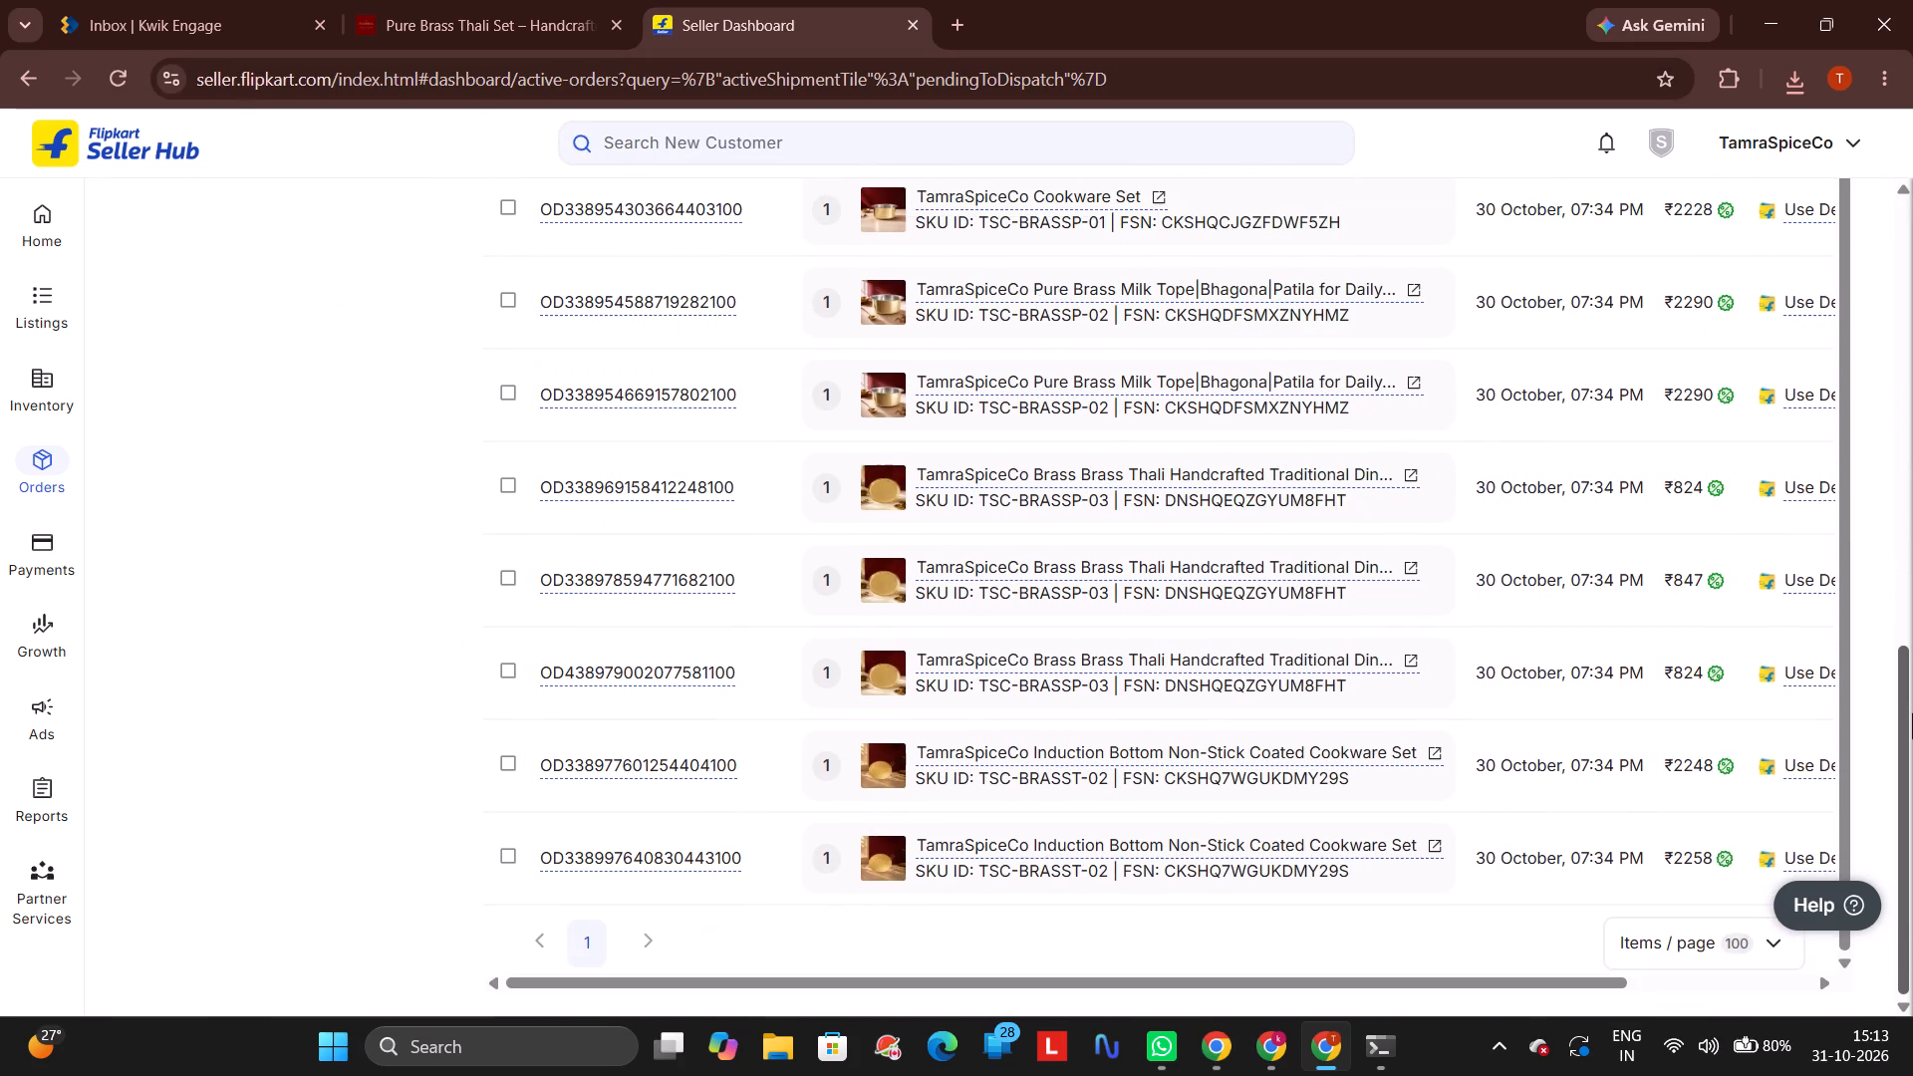
{"action": "scroll", "coordinate": [1912, 712], "scroll_direction": "up", "scroll_amount": 9}
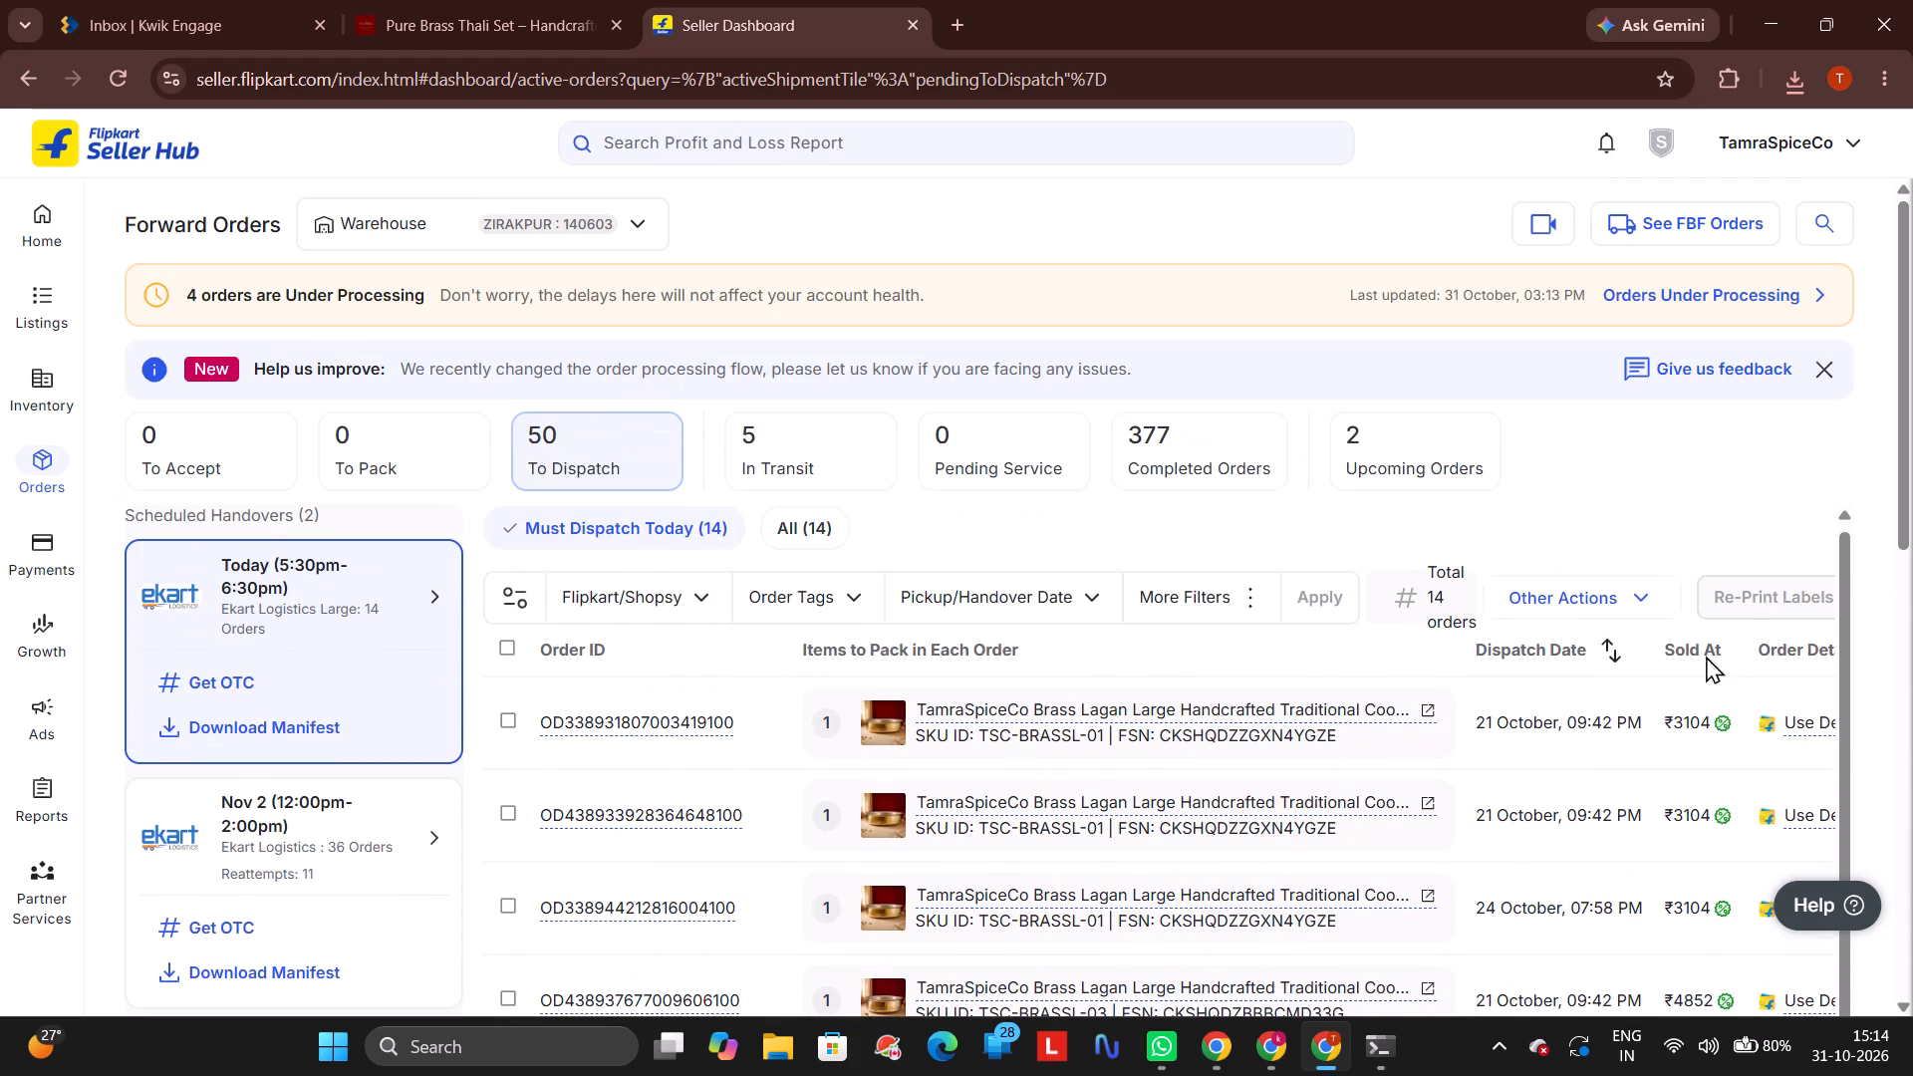
Open the Nov 2 (12:00pm-2:00pm) Ekart handover and look through its orders to dispatch.
{"action": "left_click", "coordinate": [317, 841]}
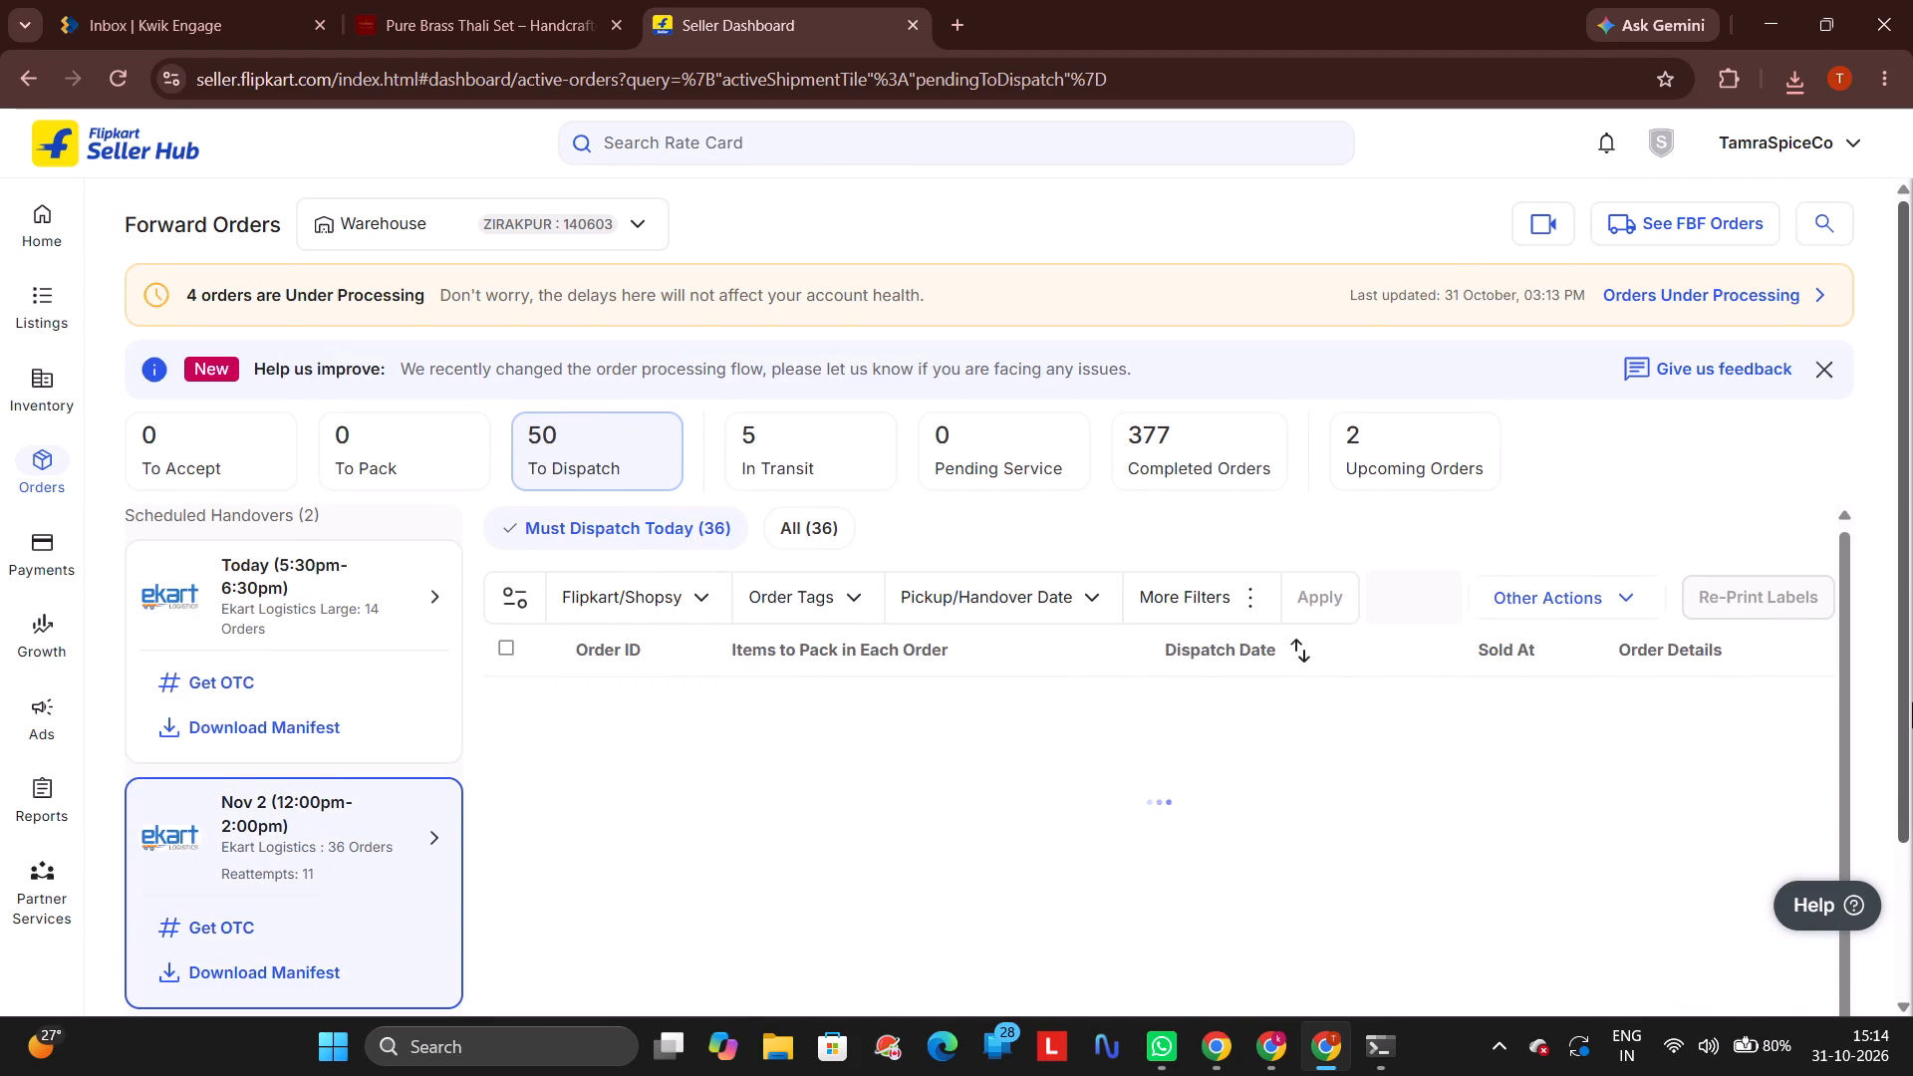
{"action": "scroll", "coordinate": [1912, 701], "scroll_direction": "down", "scroll_amount": 3}
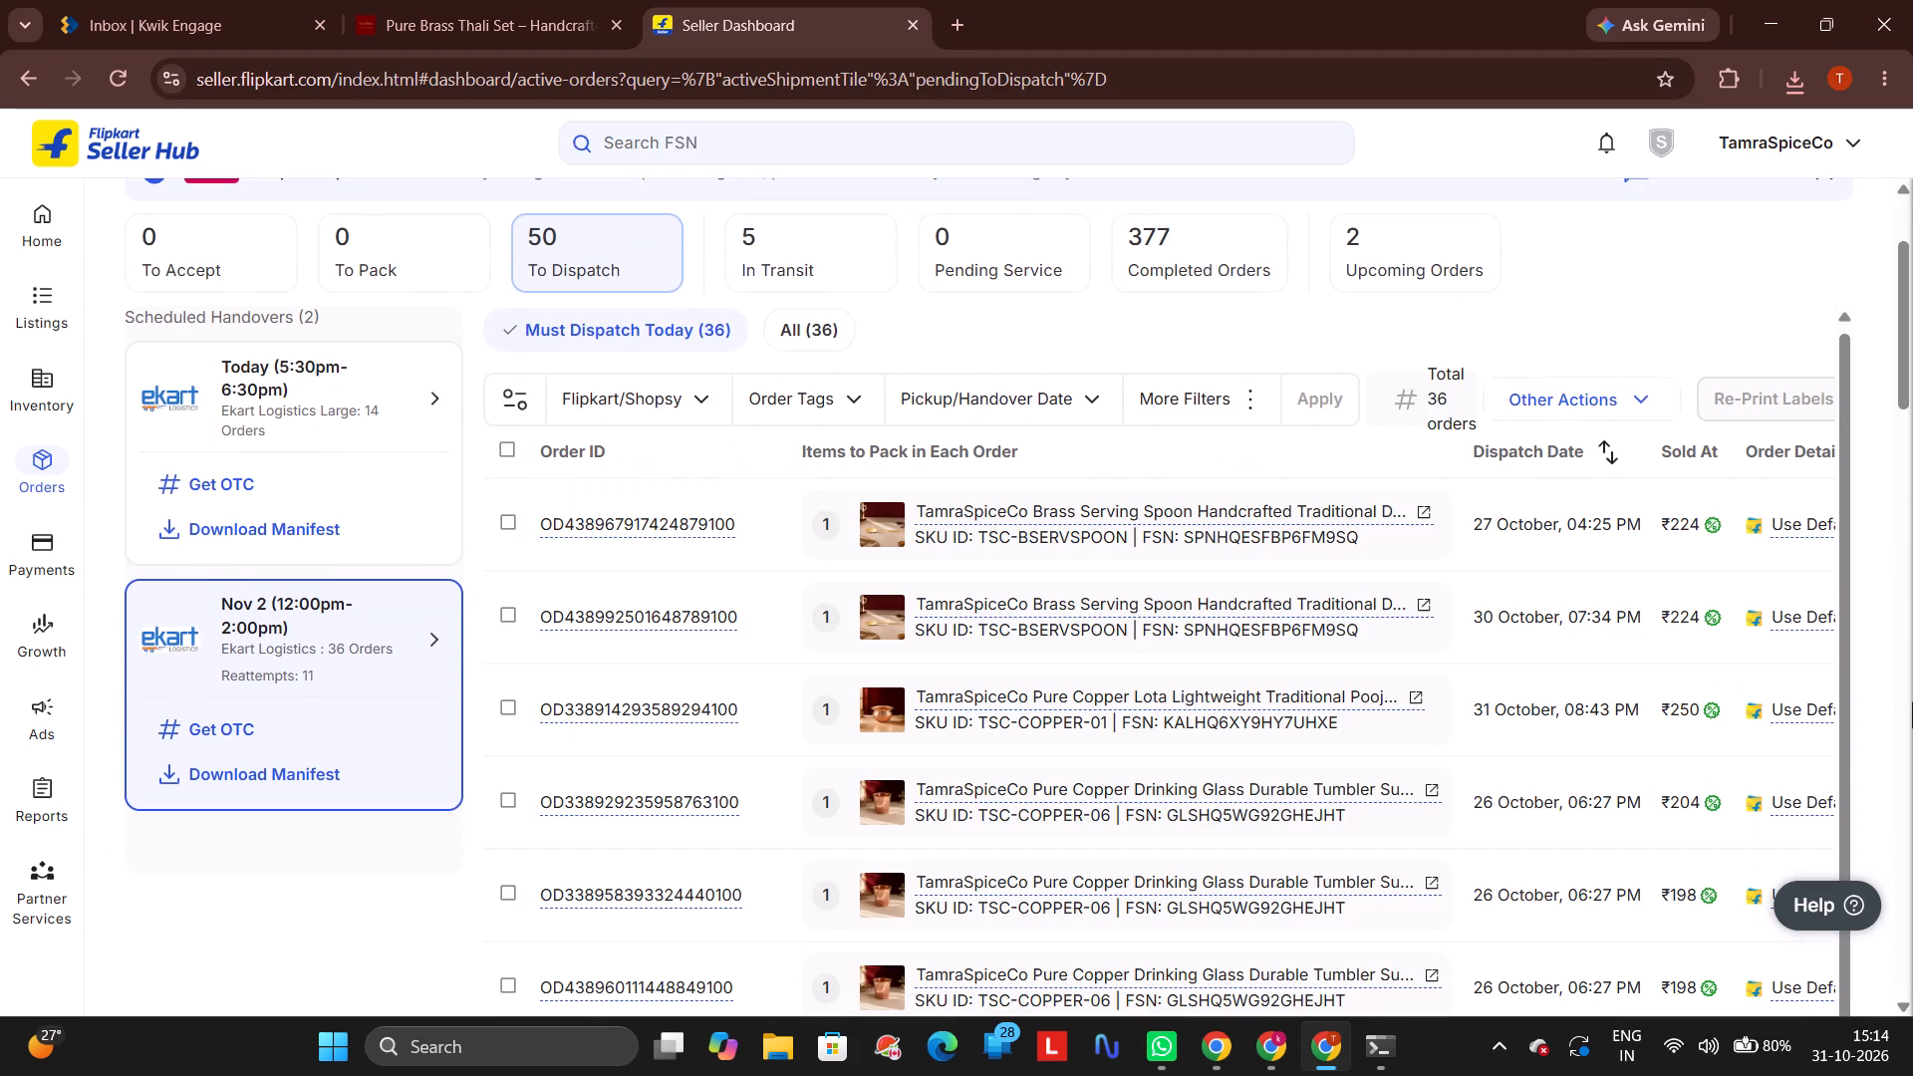
{"action": "scroll", "coordinate": [1912, 701], "scroll_direction": "down", "scroll_amount": 4}
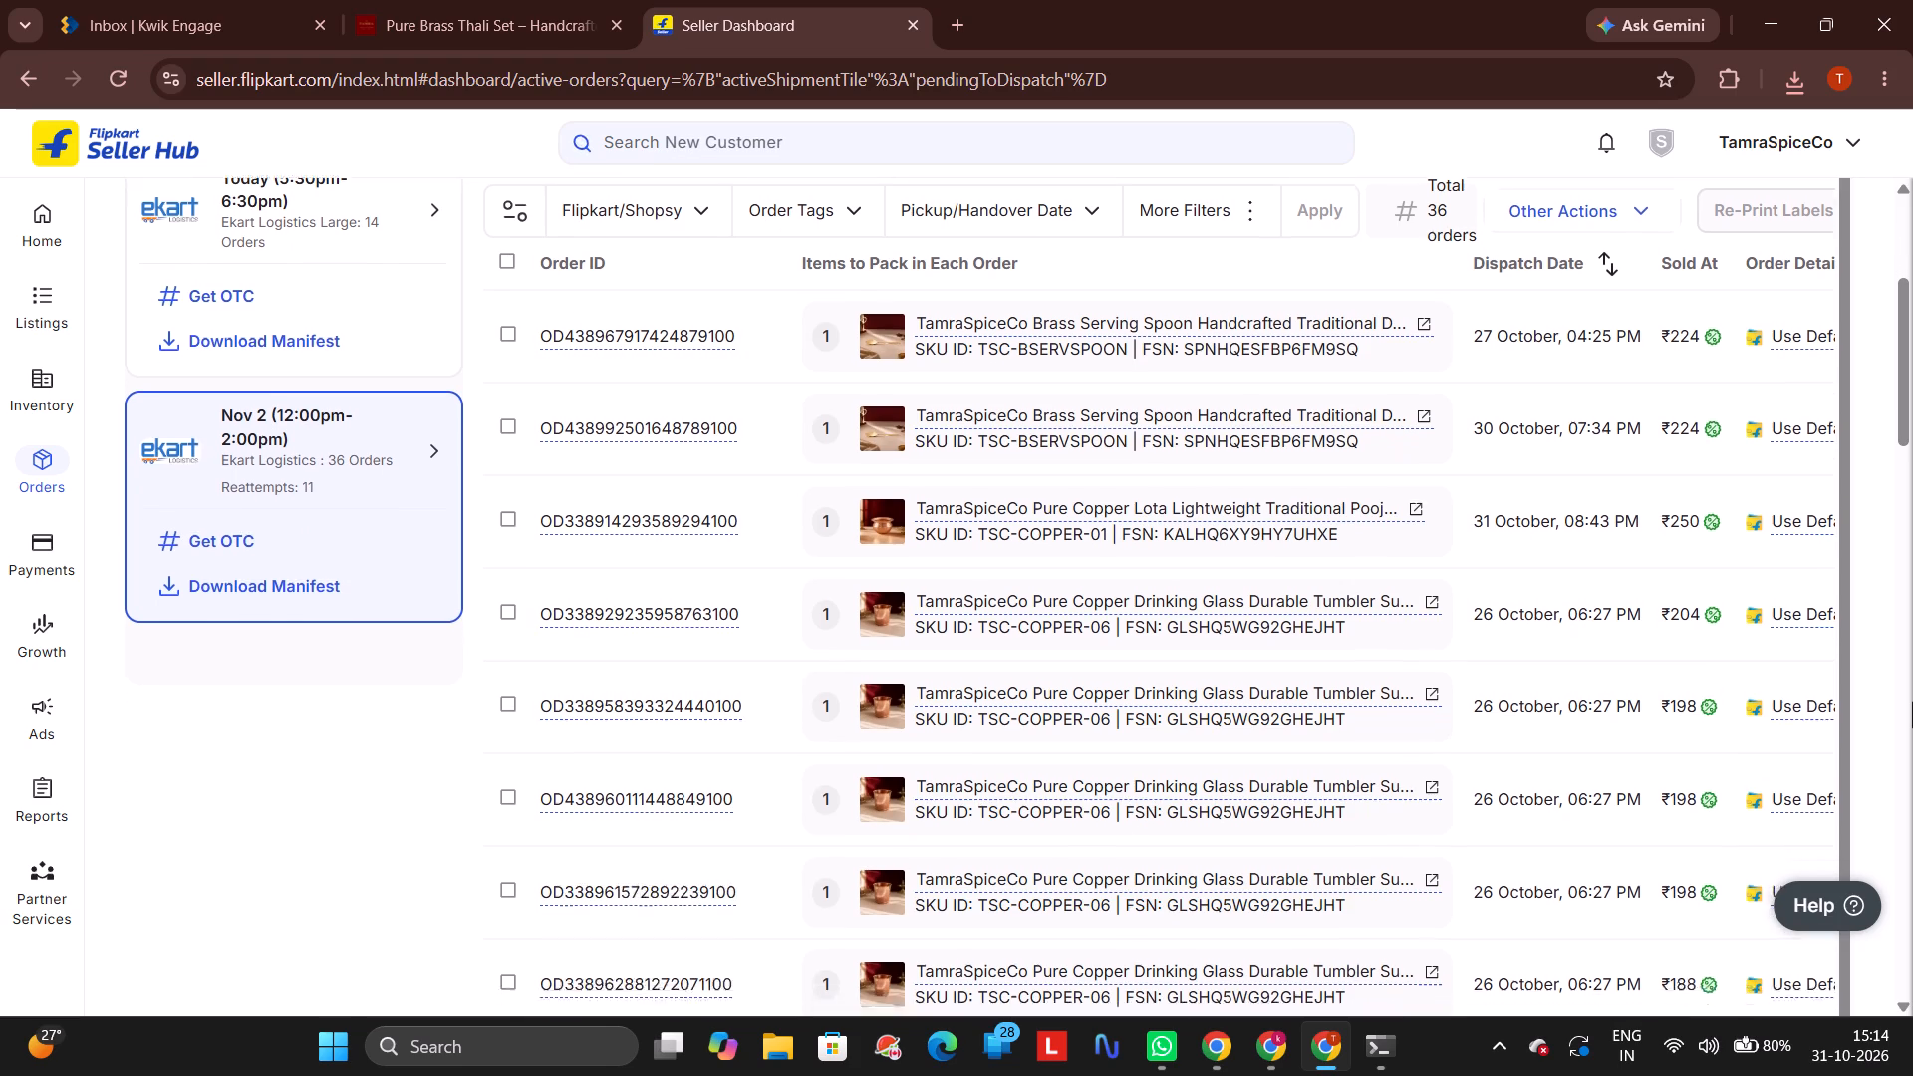
{"action": "scroll", "coordinate": [1912, 701], "scroll_direction": "down", "scroll_amount": 9}
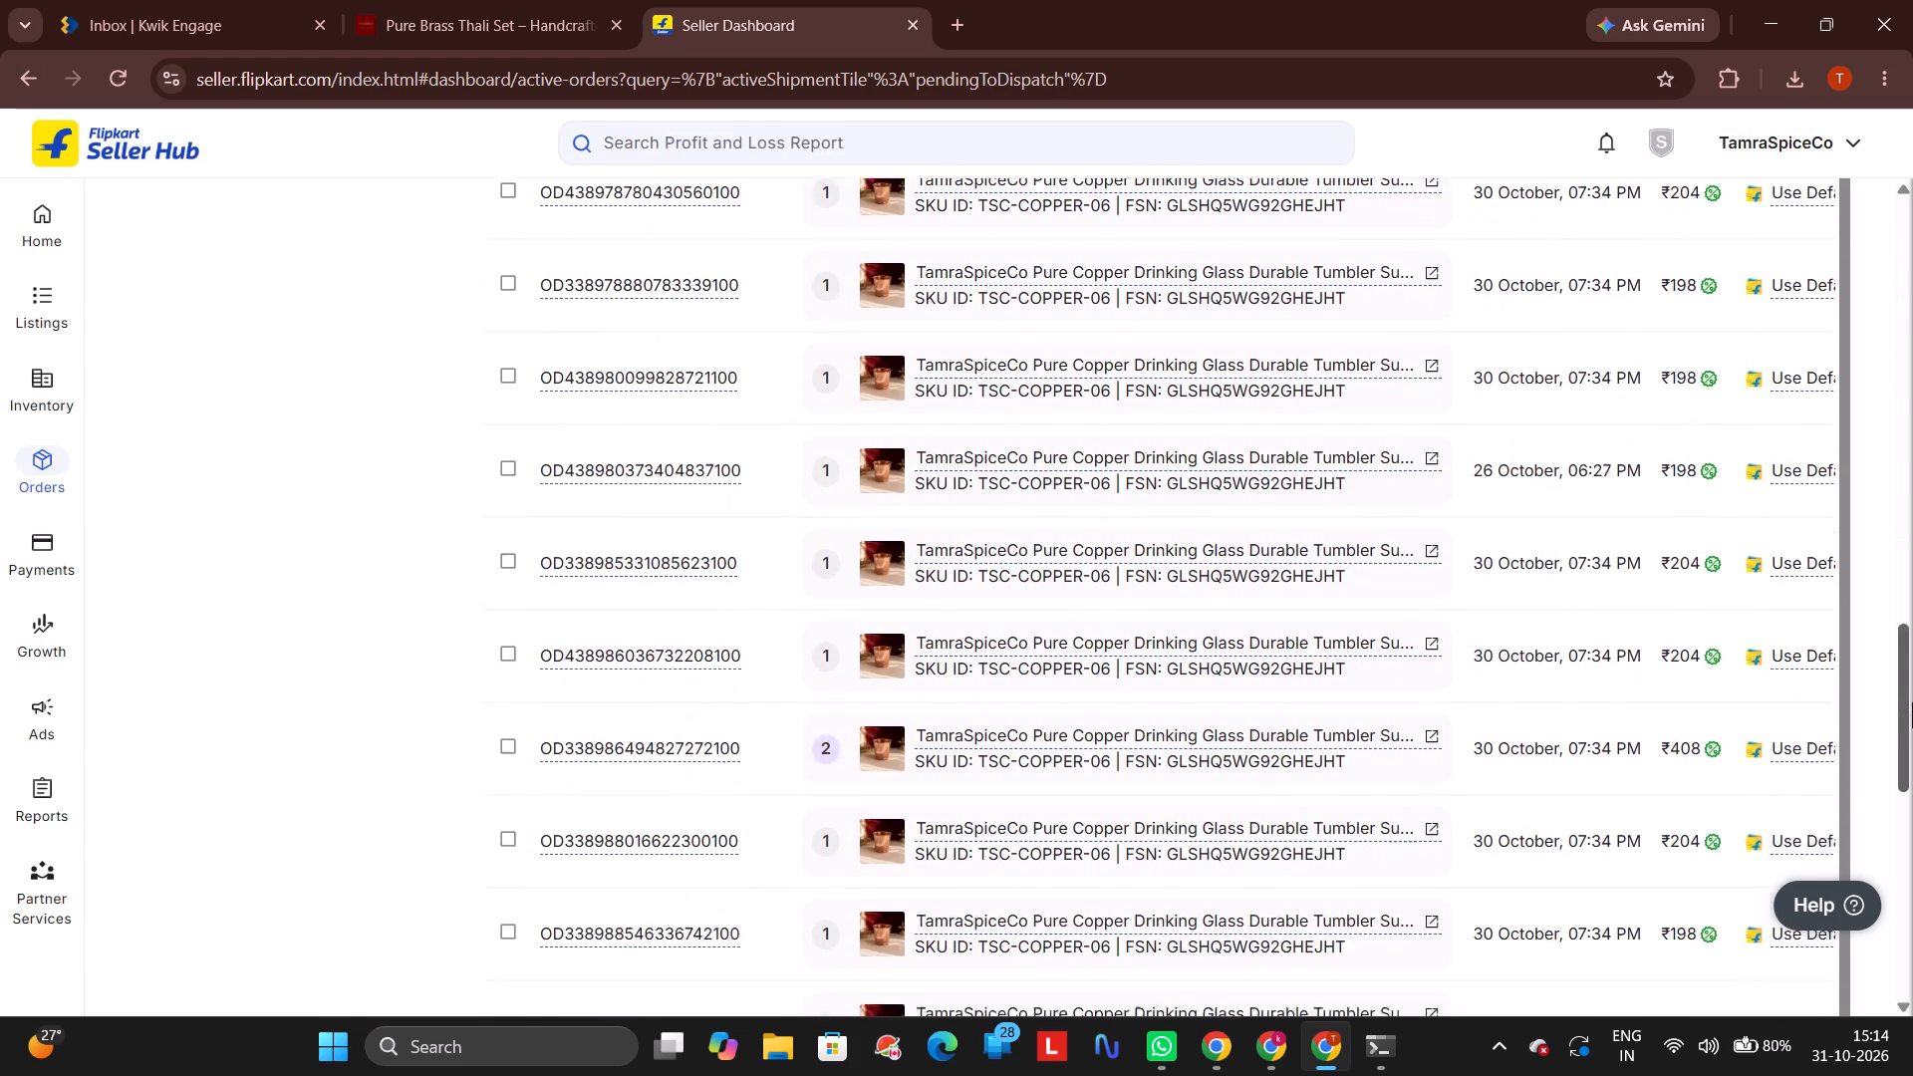
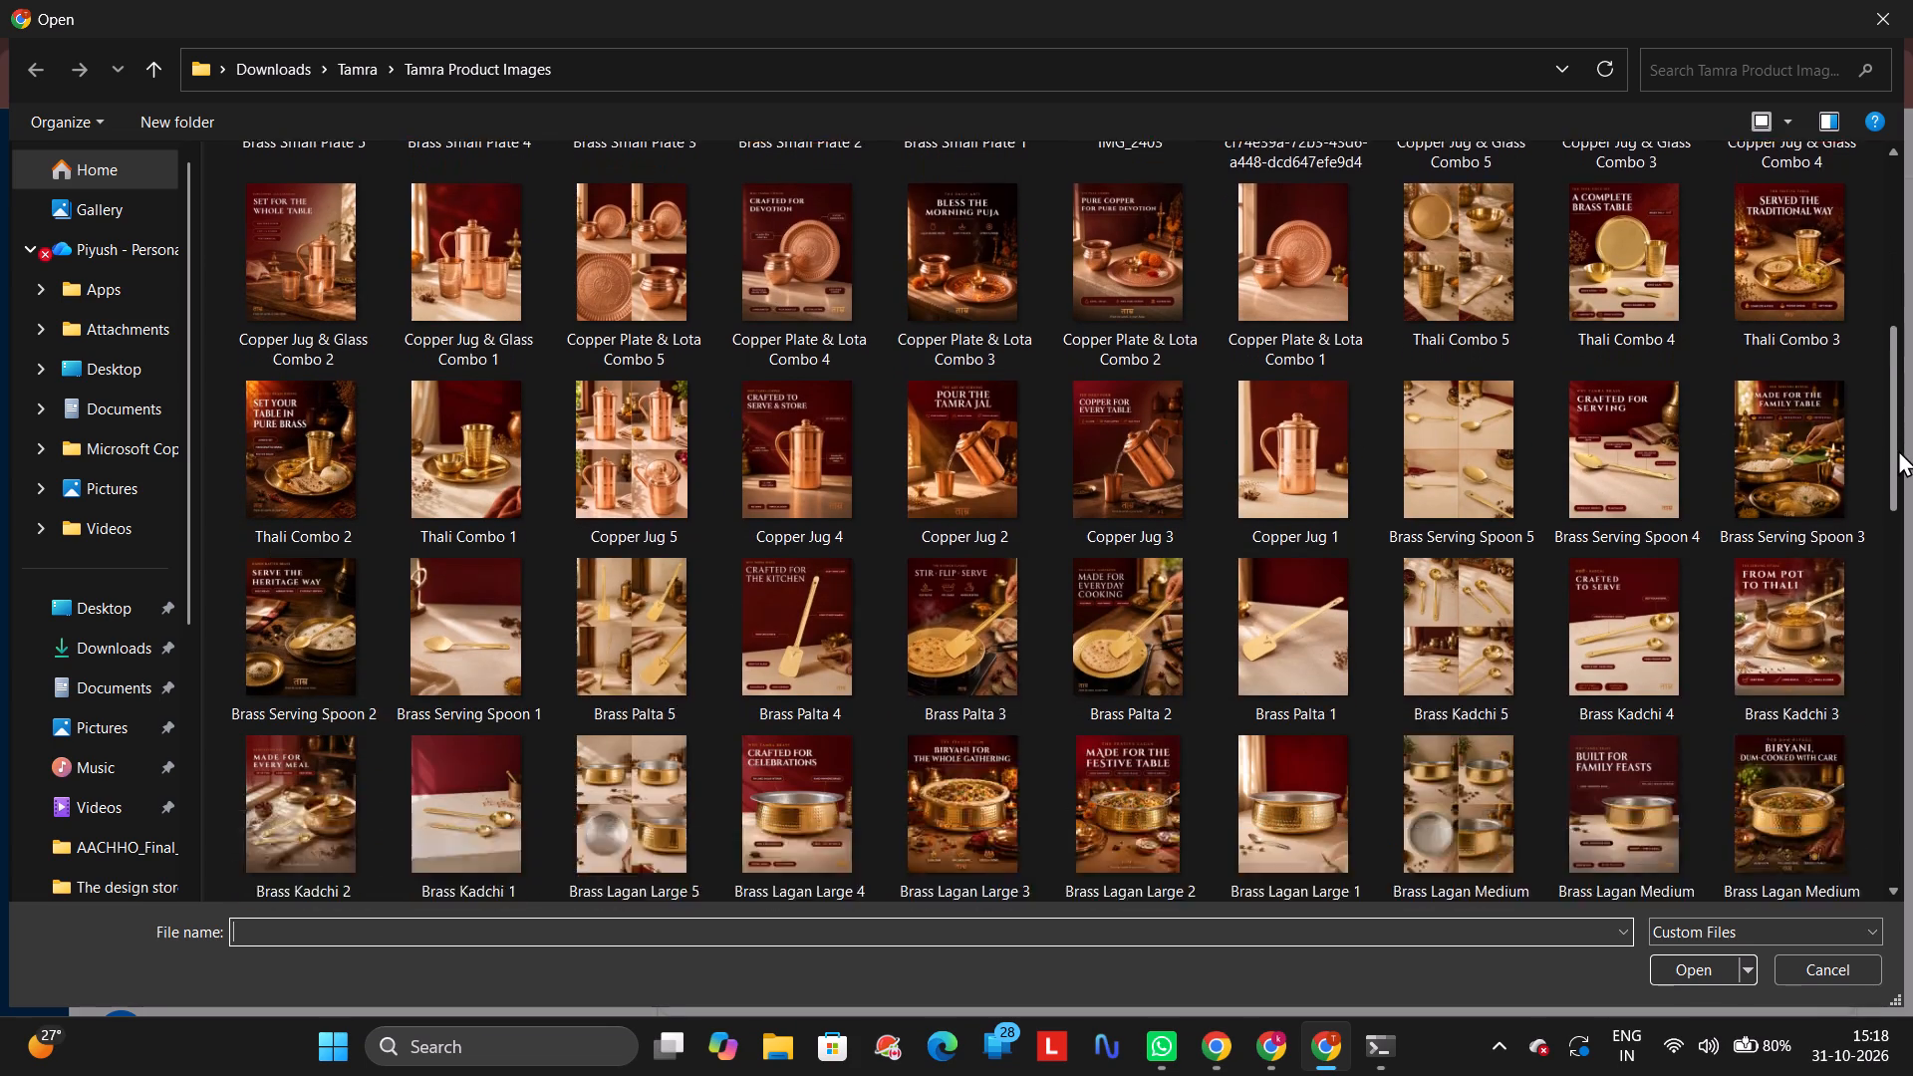
Look through the brass and copper product pictures in the Tamra Product Images folder for an image to open.
{"action": "left_click_drag", "start_coordinate": [1898, 449], "coordinate": [1903, 542]}
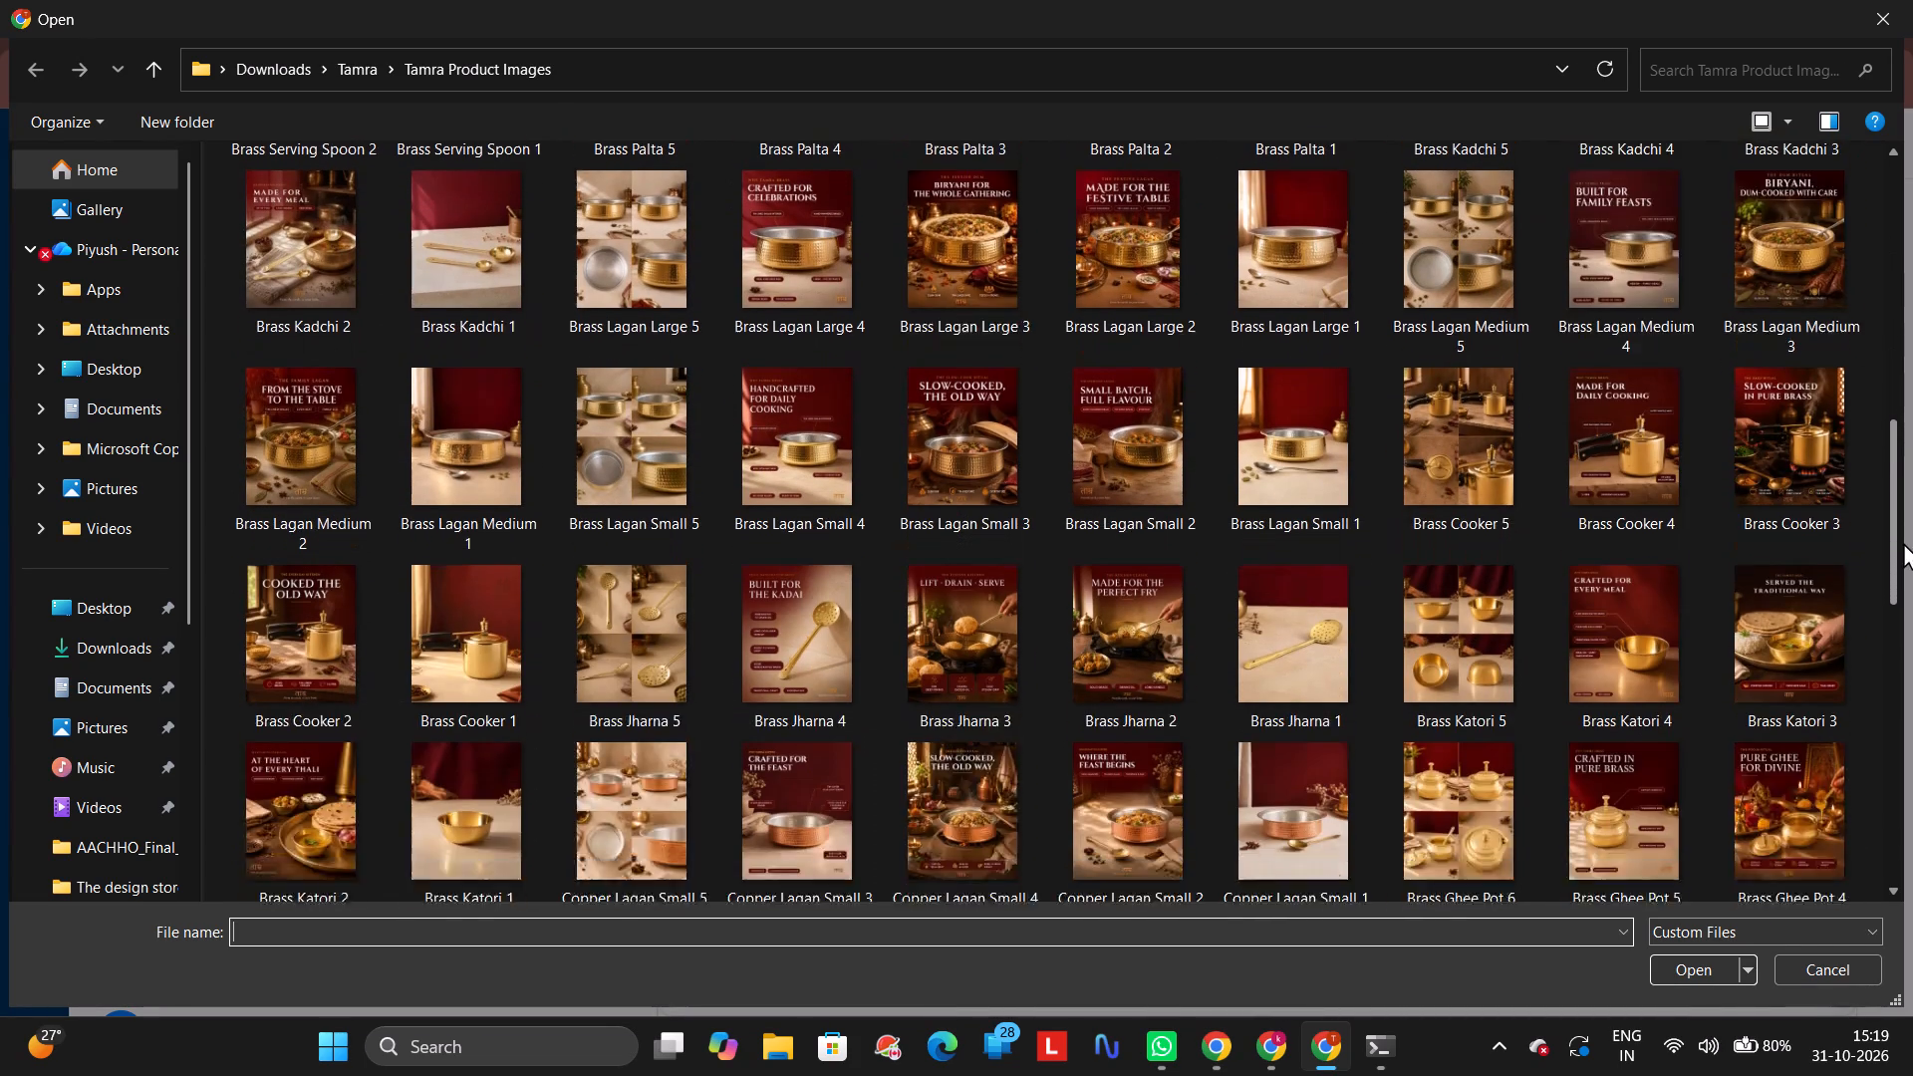
{"action": "left_click_drag", "start_coordinate": [1903, 542], "coordinate": [1903, 572]}
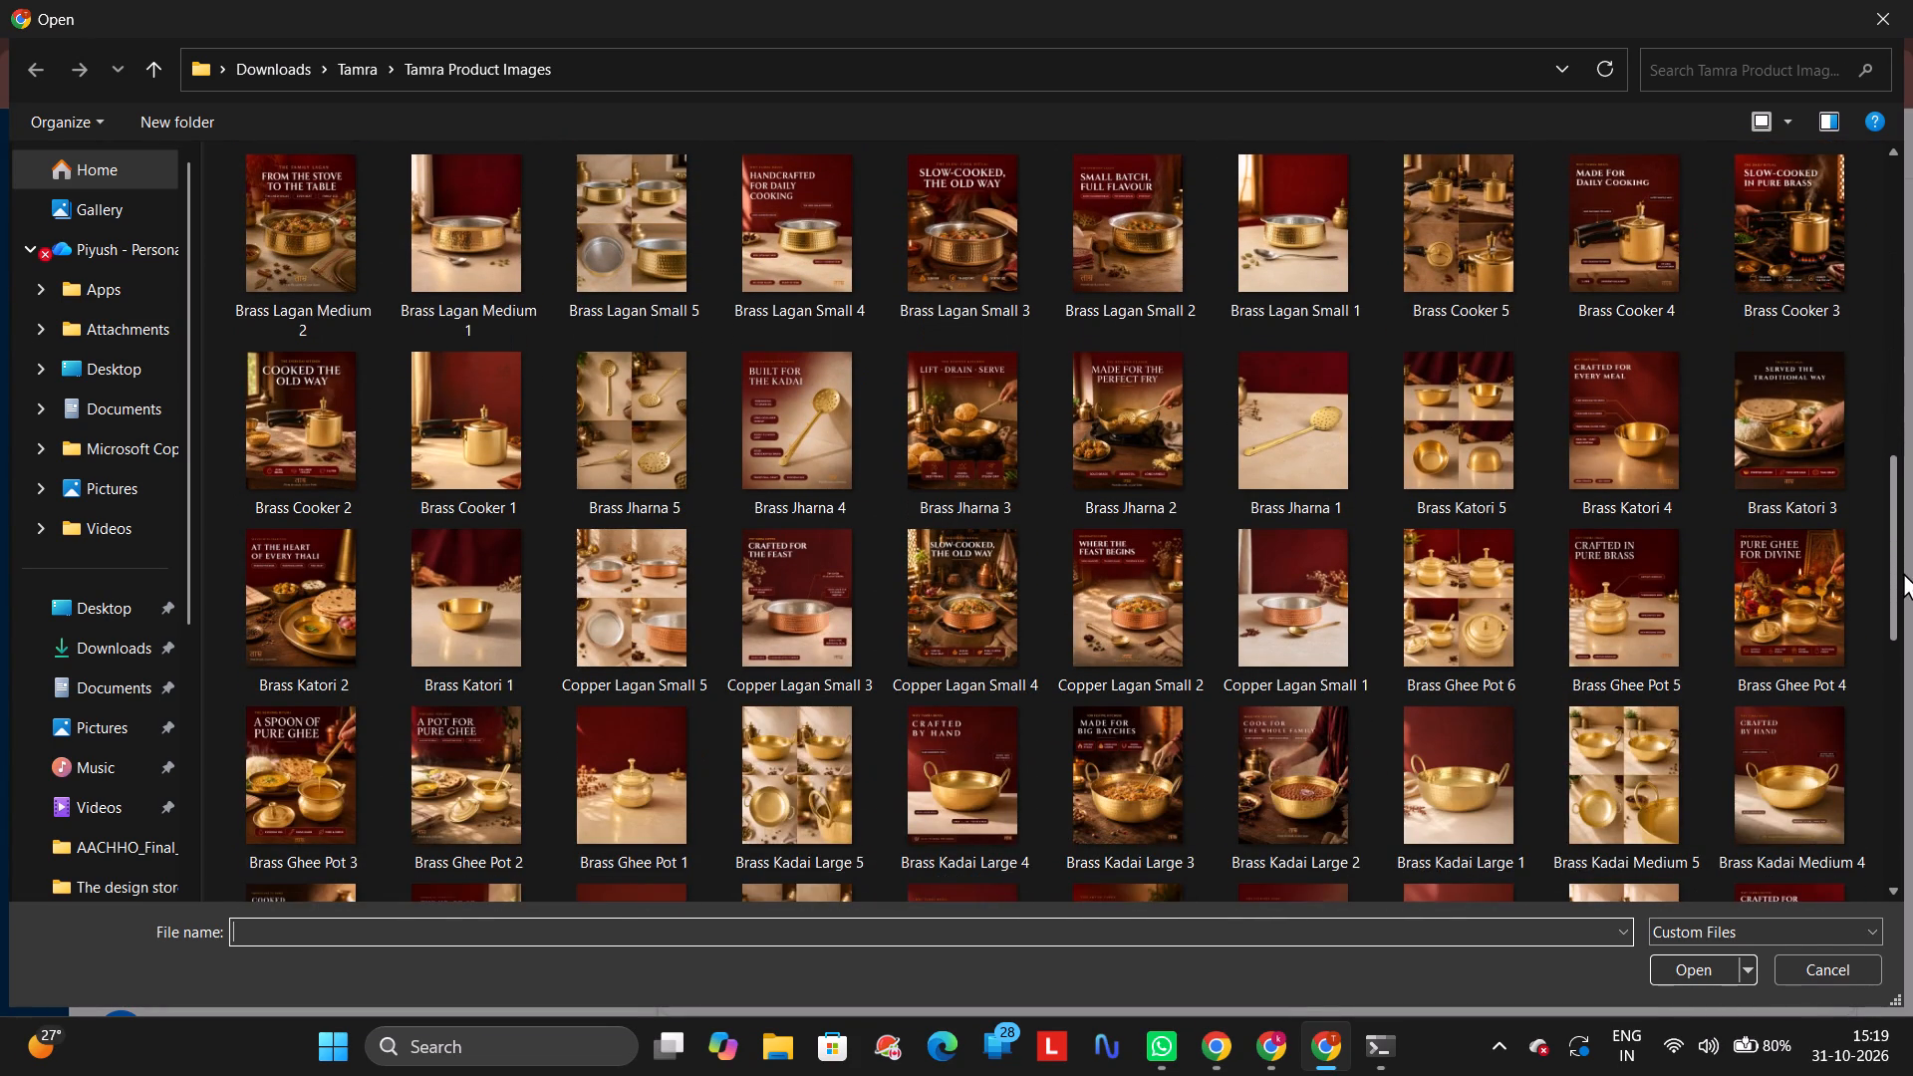
{"action": "left_click_drag", "start_coordinate": [1903, 572], "coordinate": [1912, 648]}
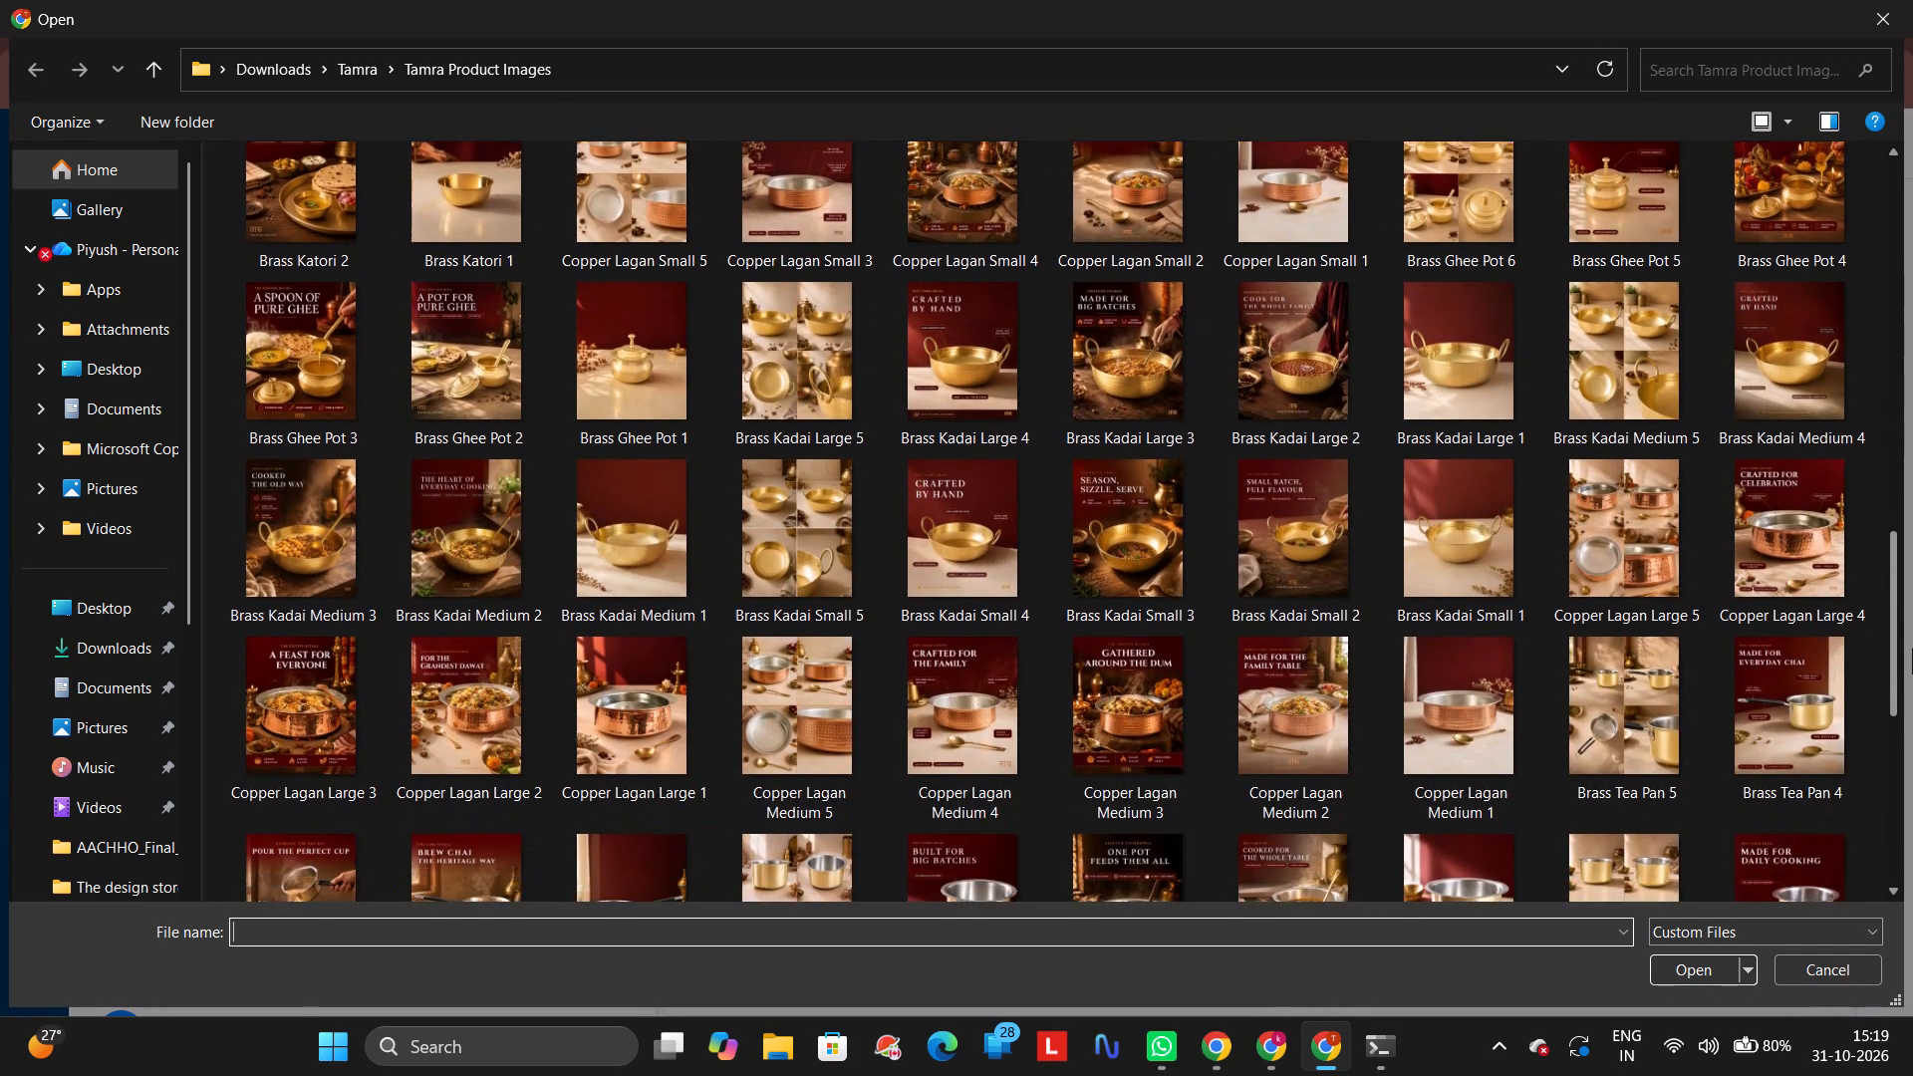